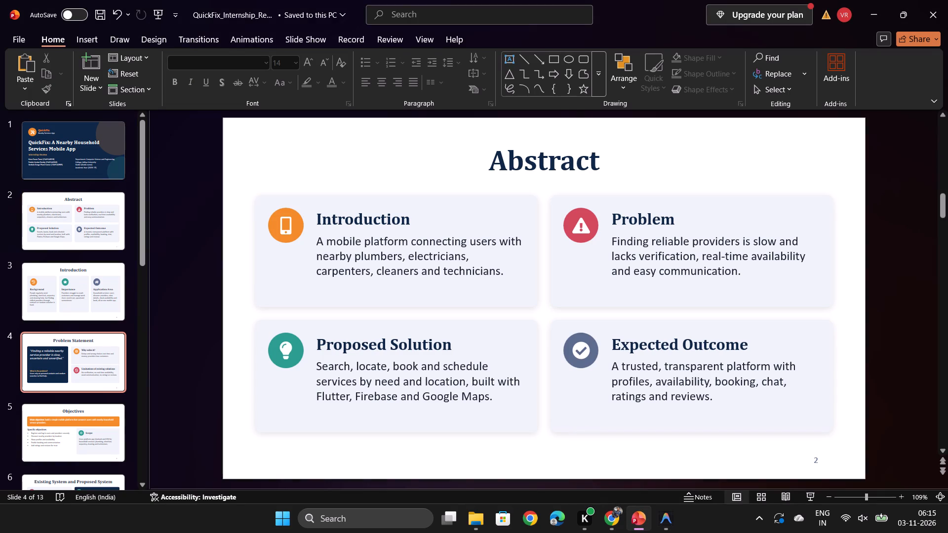
pyautogui.scroll(-1, 395, 356)
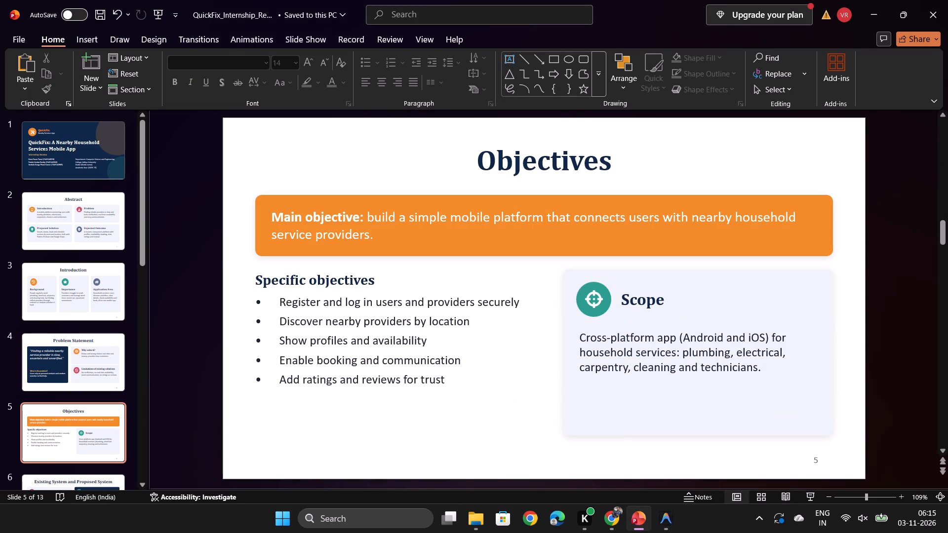
pyautogui.scroll(-1, 395, 356)
pyautogui.scroll(2, 395, 356)
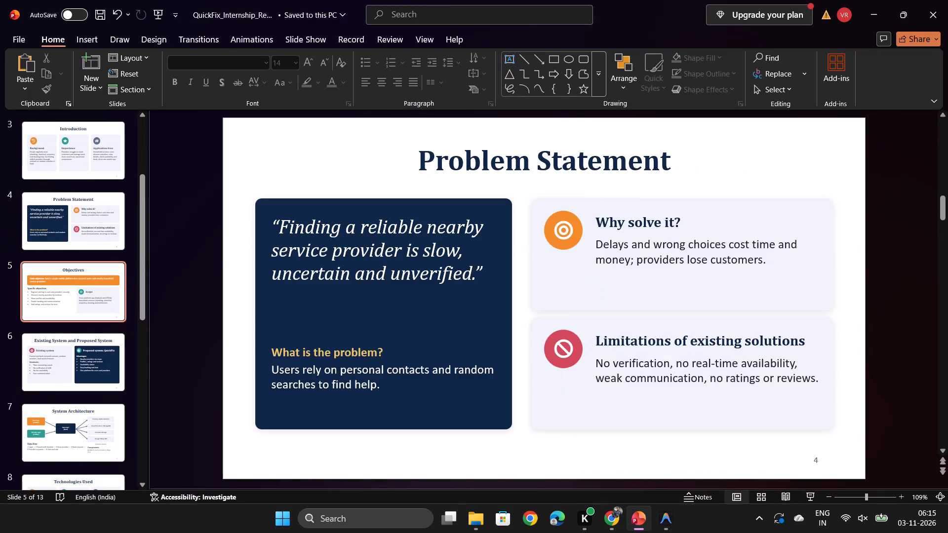
pyautogui.scroll(-2, 395, 356)
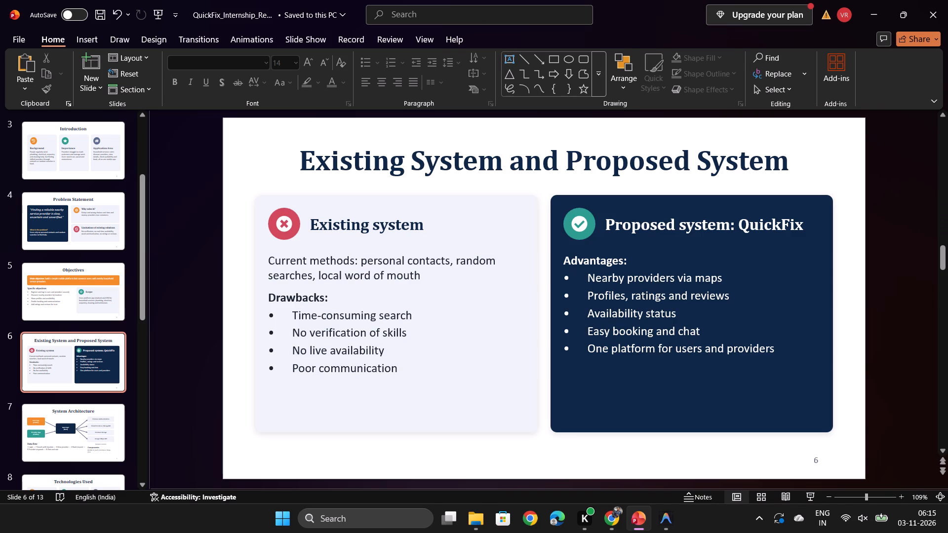
pyautogui.scroll(-1, 395, 356)
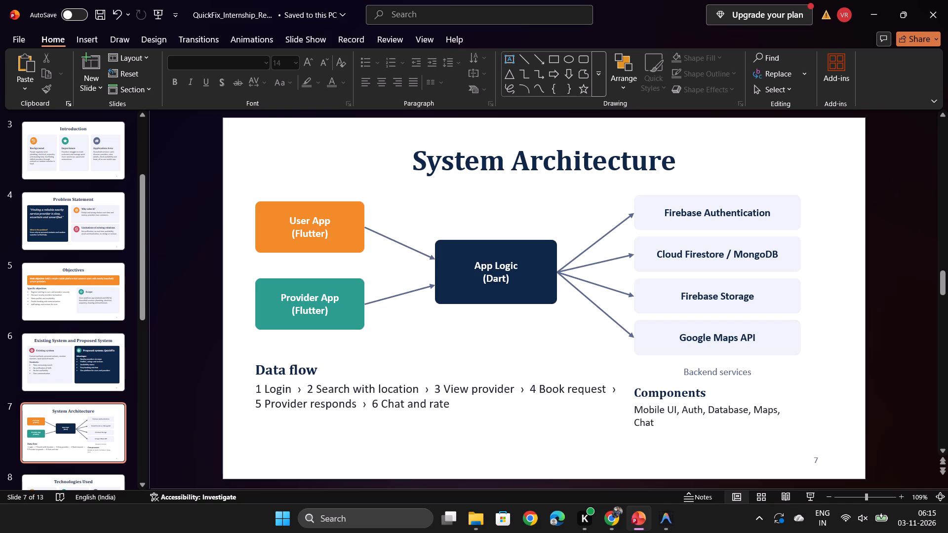
pyautogui.scroll(-1, 395, 356)
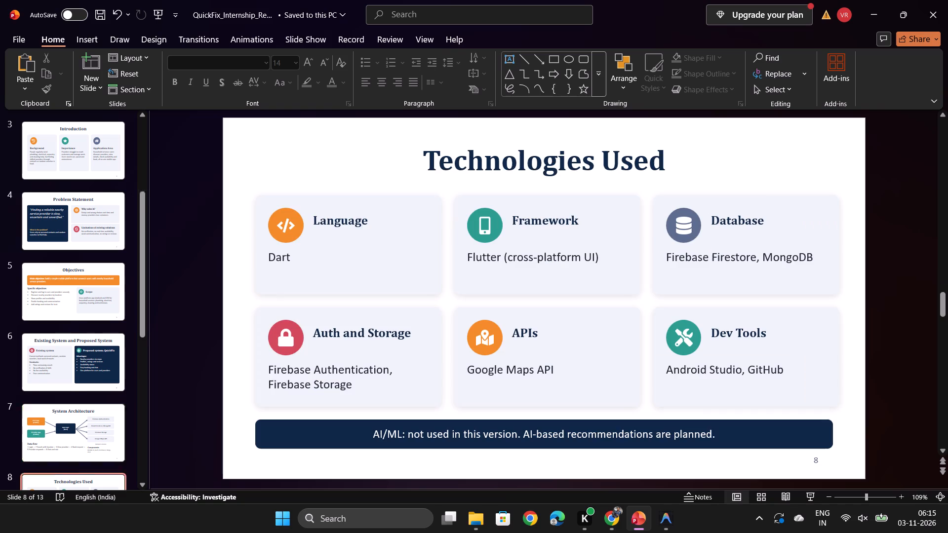
pyautogui.scroll(1, 395, 356)
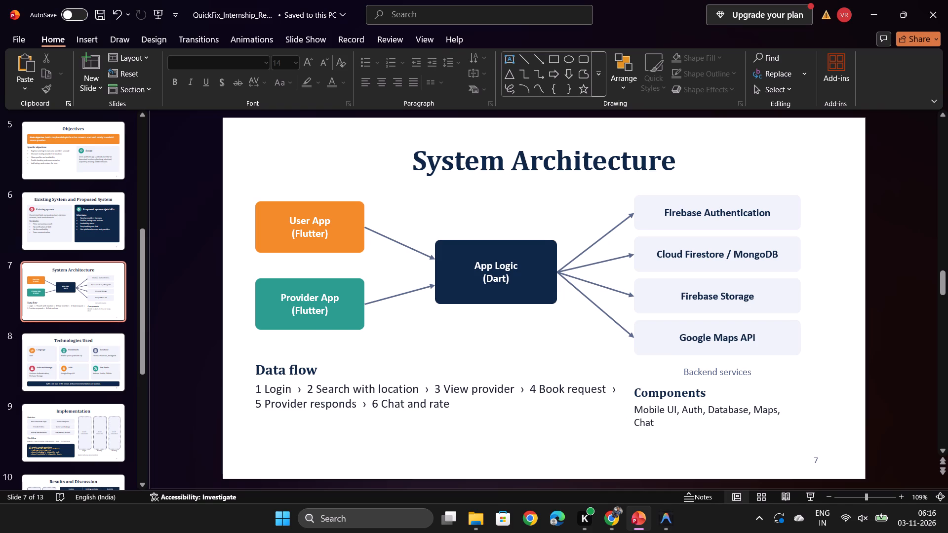
pyautogui.scroll(-1, 562, 399)
pyautogui.scroll(2, 562, 399)
pyautogui.scroll(-2, 568, 400)
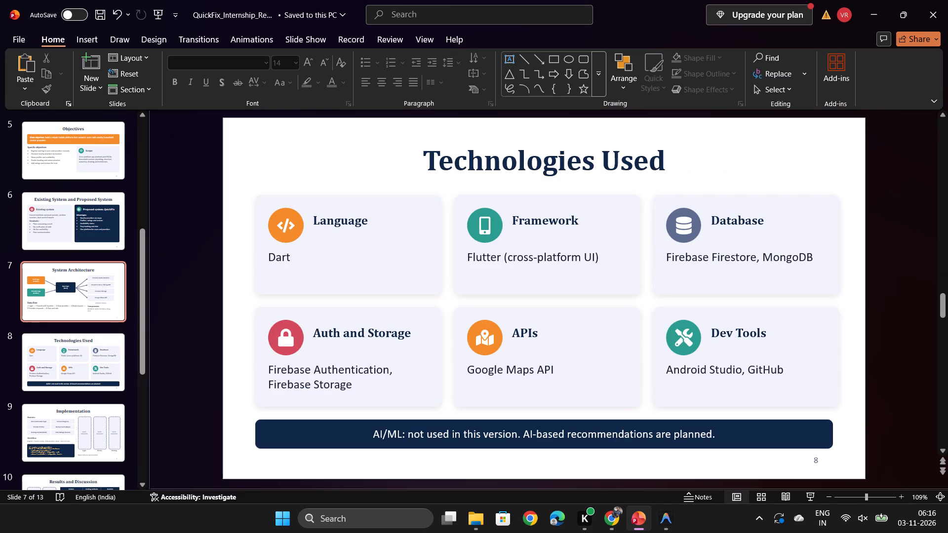
# Delete the dark AI/ML banner, including its text and its shape, from the Technologies Used slide.
pyautogui.click(530, 430)
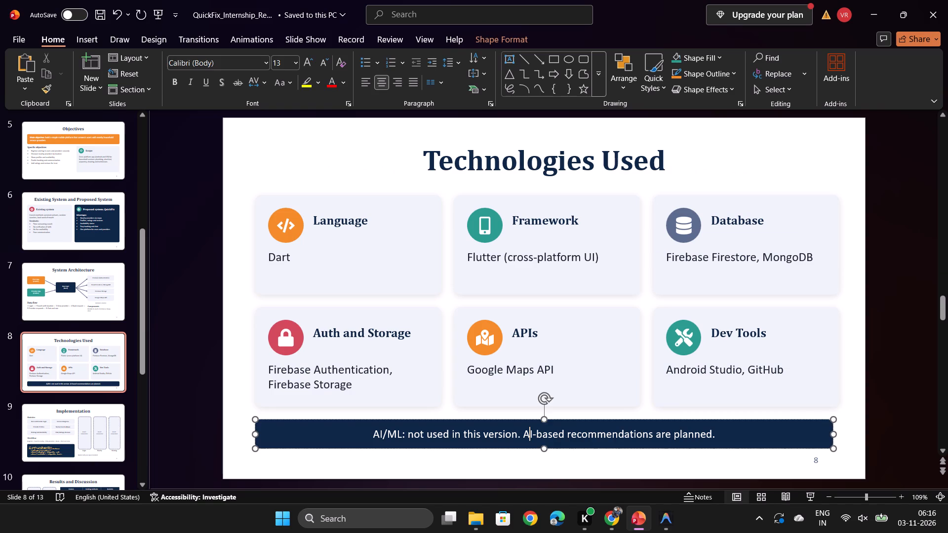
pyautogui.click(832, 449)
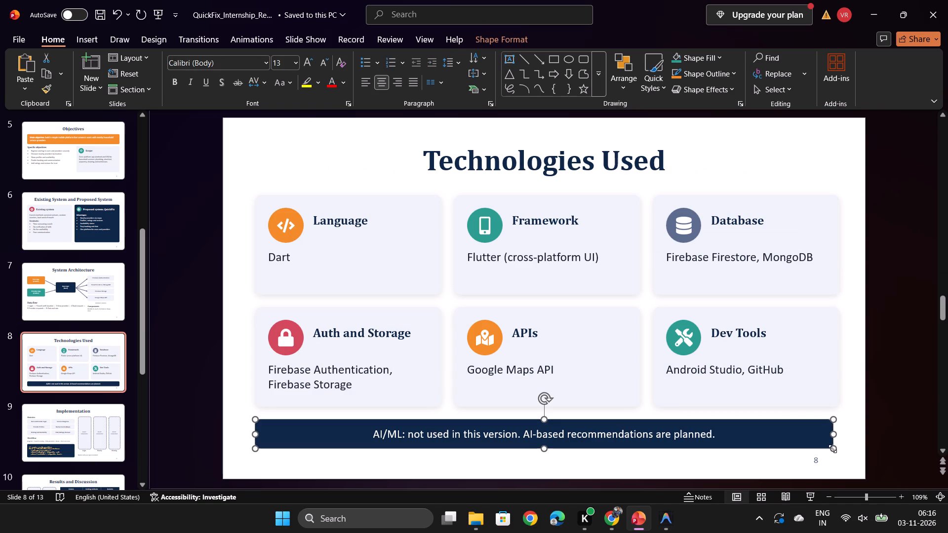
pyautogui.press('Delete')
pyautogui.click(819, 441)
pyautogui.press('Delete')
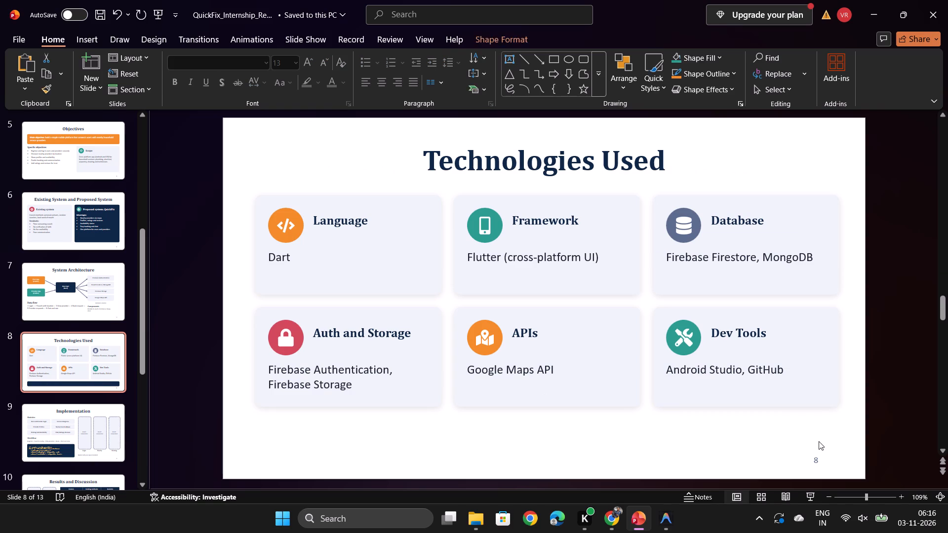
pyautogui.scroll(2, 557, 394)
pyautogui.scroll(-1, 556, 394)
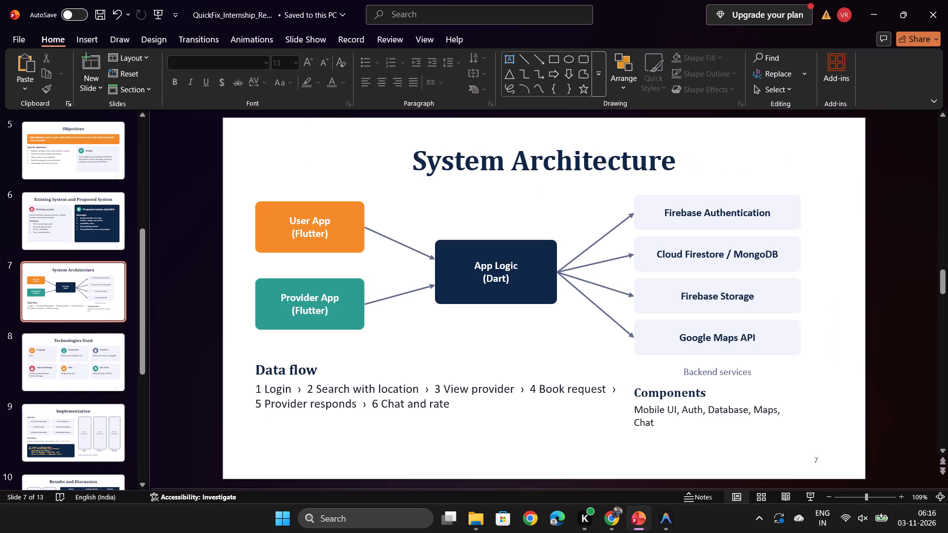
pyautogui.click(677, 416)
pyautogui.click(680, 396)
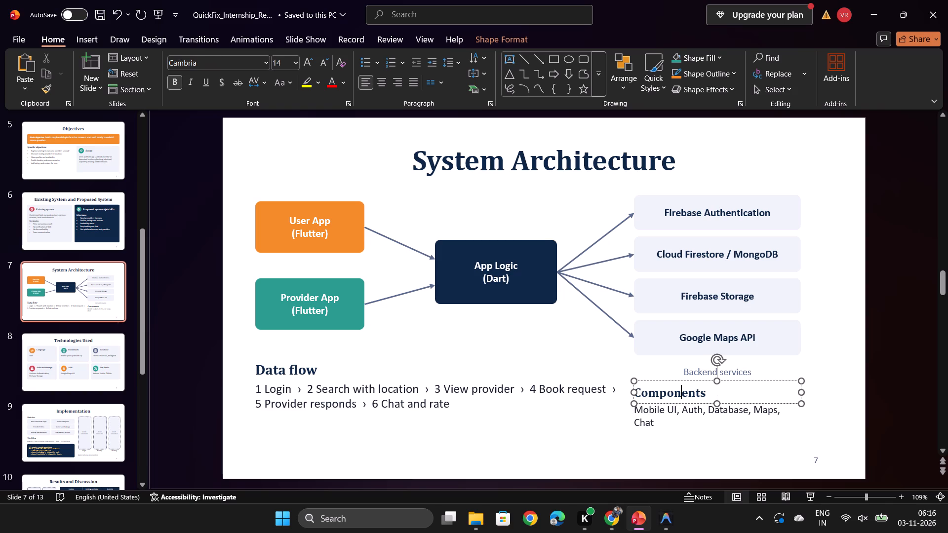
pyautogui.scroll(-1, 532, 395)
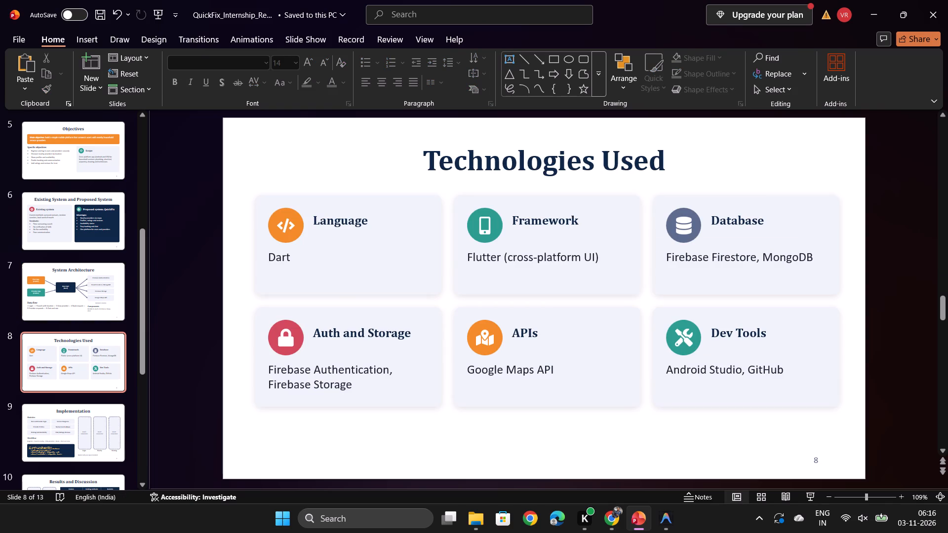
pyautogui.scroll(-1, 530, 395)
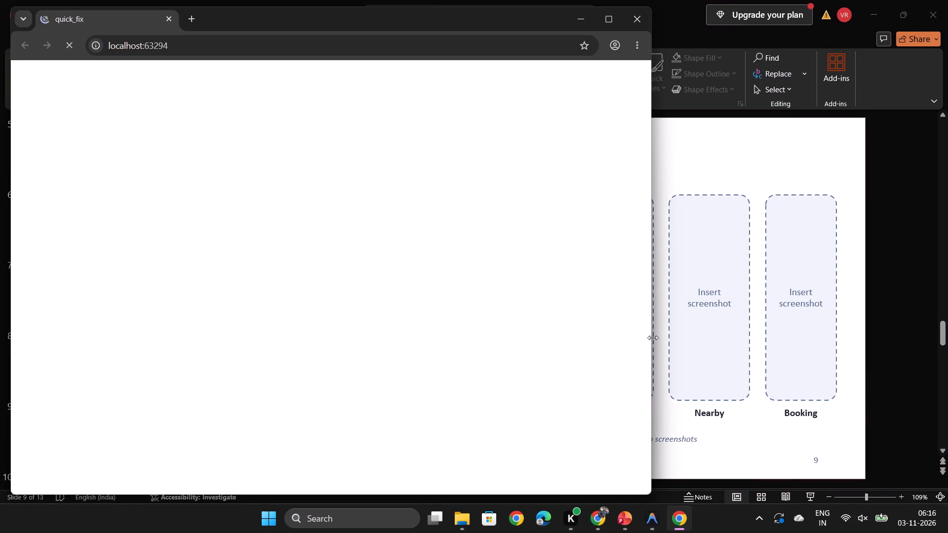
# Resize the quick_fix app's browser window to a narrow, phone-like width and the full available height.
pyautogui.moveTo(653, 338); pyautogui.dragTo(249, 313)
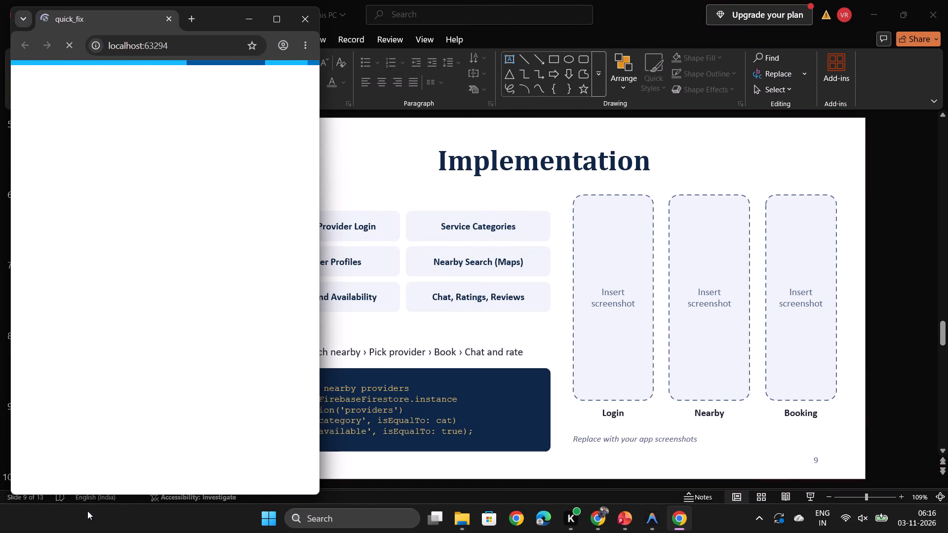
pyautogui.moveTo(87, 495); pyautogui.dragTo(87, 503)
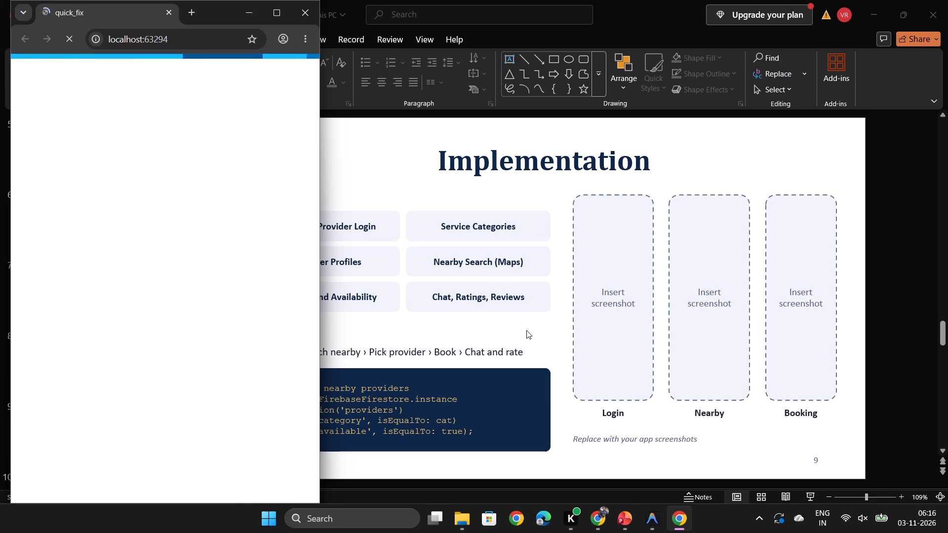
# Widen the Login screenshot placeholder on the Implementation slide by extending its left edge to the edge of the code box.
pyautogui.scroll(-2, 526, 330)
pyautogui.scroll(2, 526, 330)
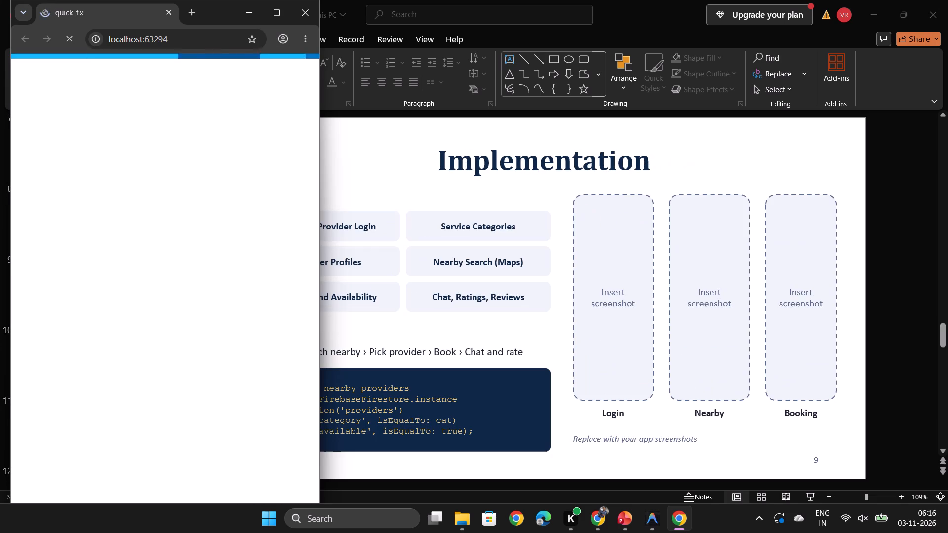
pyautogui.scroll(1, 526, 330)
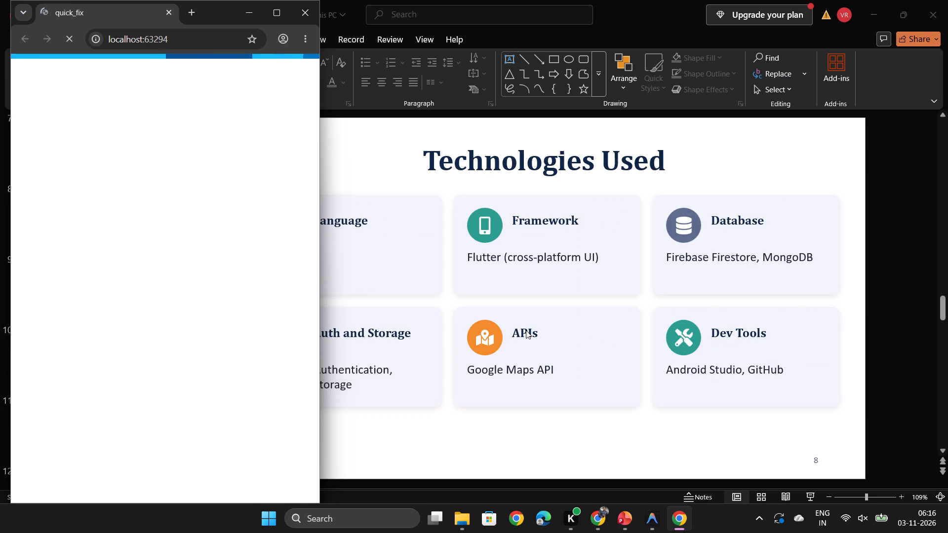
pyautogui.scroll(-2, 526, 330)
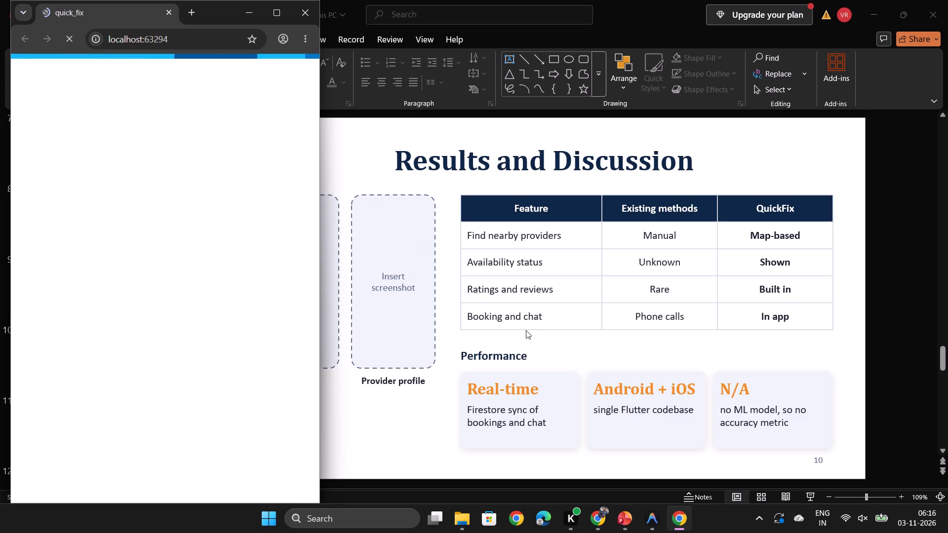
pyautogui.scroll(1, 526, 330)
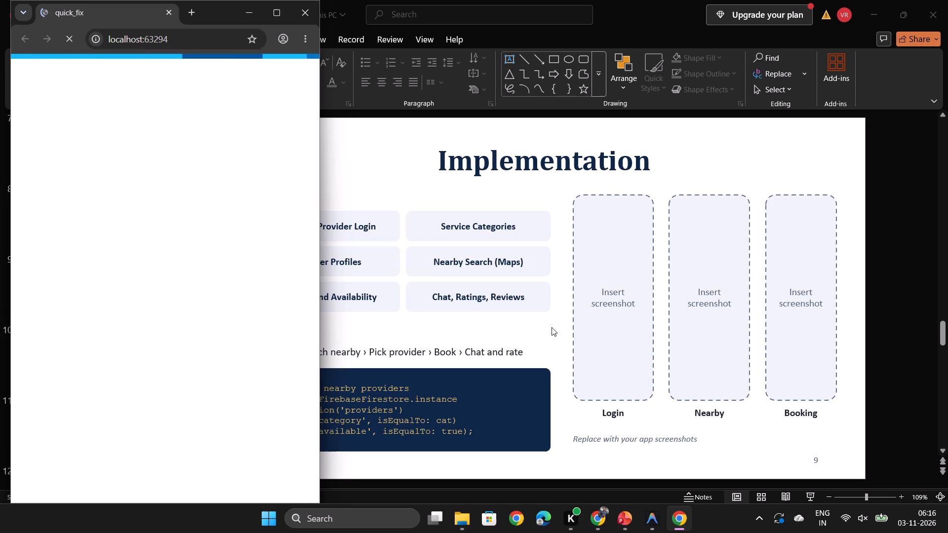
pyautogui.click(611, 338)
pyautogui.click(611, 338)
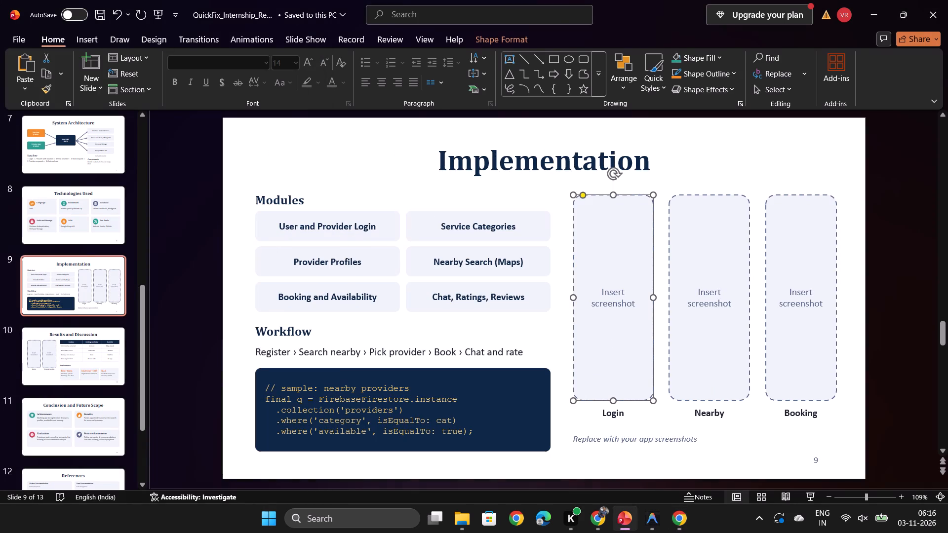
pyautogui.moveTo(574, 299); pyautogui.dragTo(565, 298)
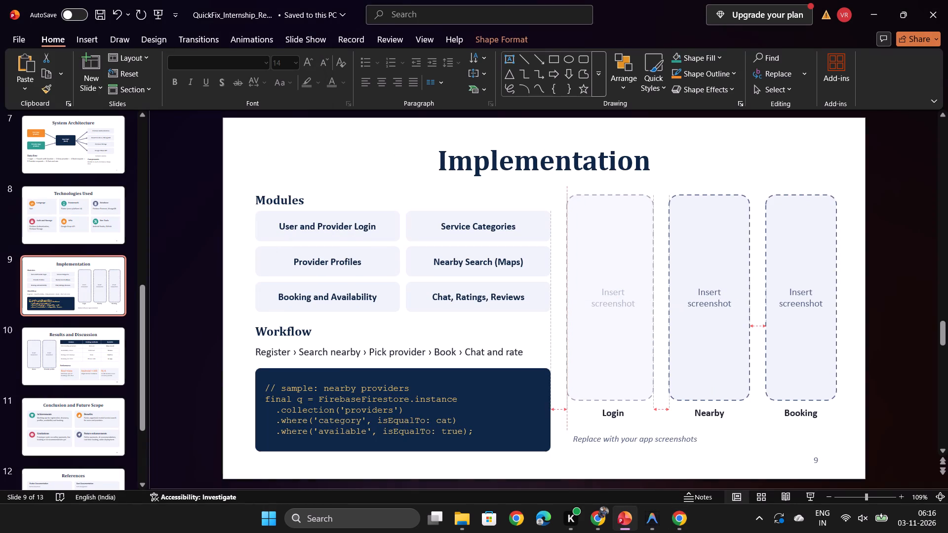
pyautogui.moveTo(565, 298); pyautogui.dragTo(560, 297)
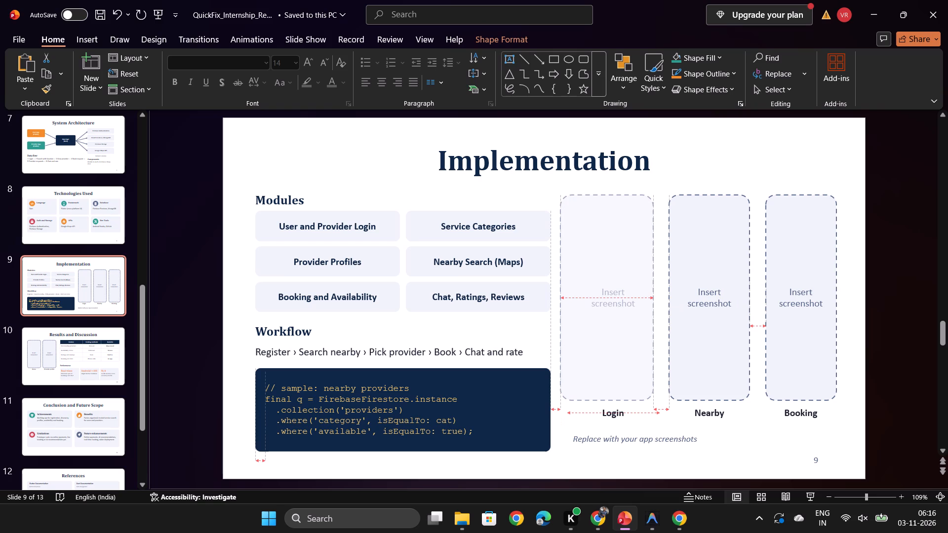
pyautogui.moveTo(560, 297); pyautogui.dragTo(560, 297)
pyautogui.moveTo(560, 297); pyautogui.dragTo(556, 297)
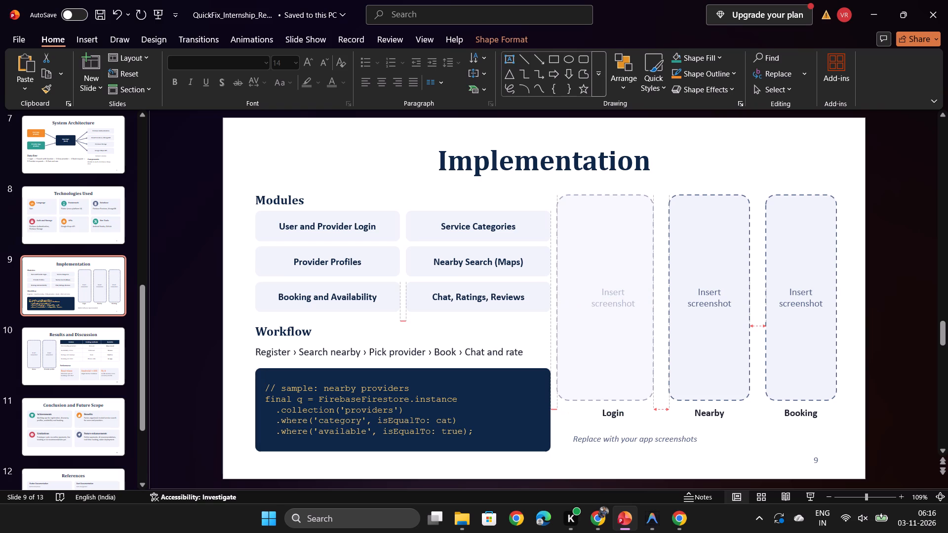
pyautogui.moveTo(556, 297); pyautogui.dragTo(553, 297)
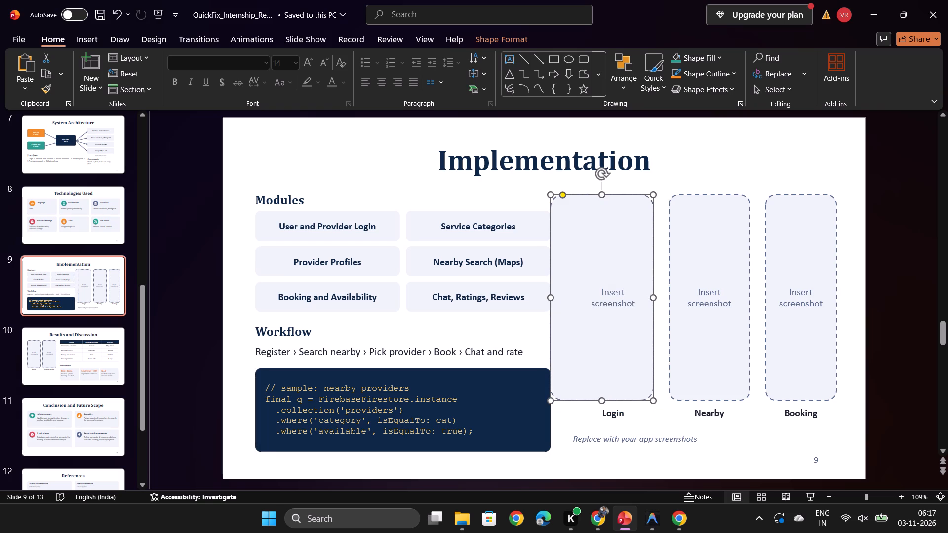
# Delete the "Insert screenshot" text box from the Login placeholder on the Implementation slide.
pyautogui.click(616, 296)
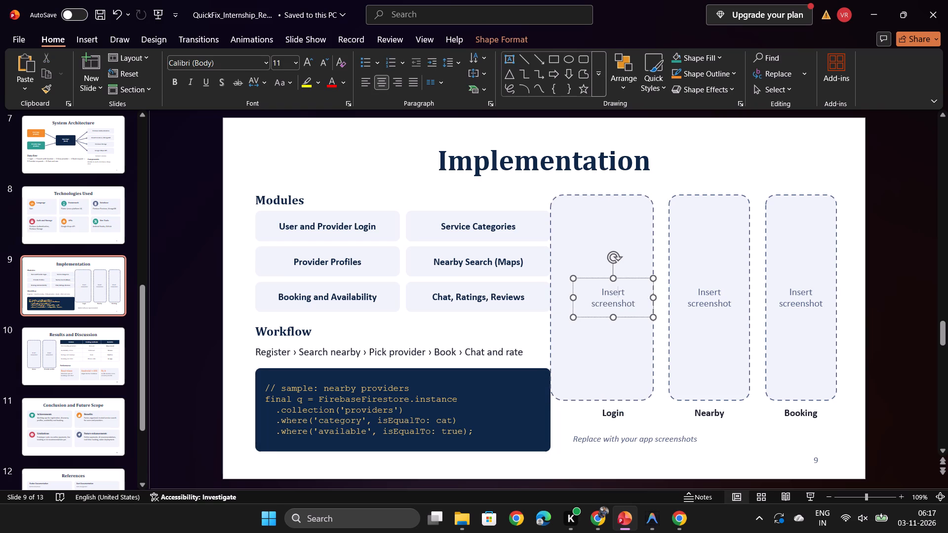
pyautogui.click(652, 279)
pyautogui.press('Delete')
# Copy the widened, empty Login placeholder frame.
pyautogui.click(619, 306)
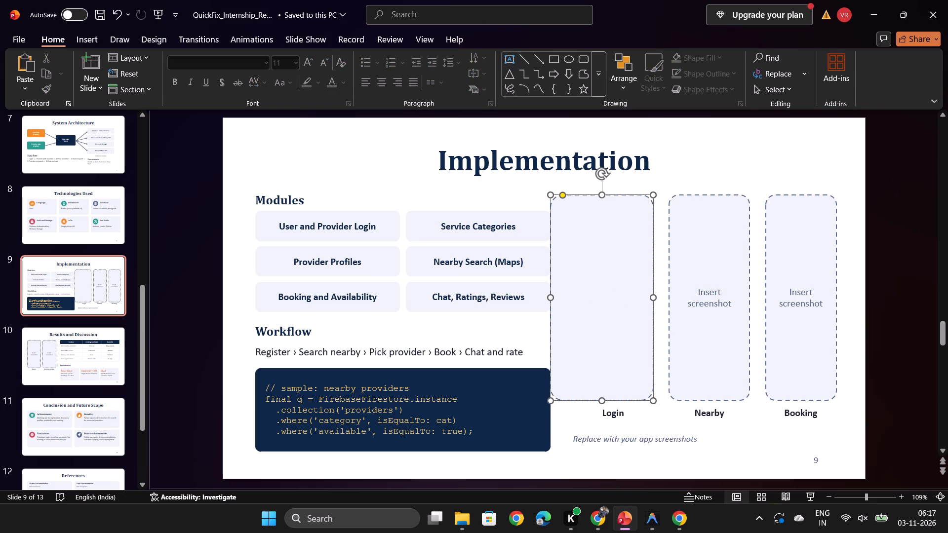
pyautogui.hotkey('ctrl', 'c')
# Delete the "Insert screenshot" text boxes from the Nearby and Booking placeholders on the Implementation slide.
pyautogui.click(694, 305)
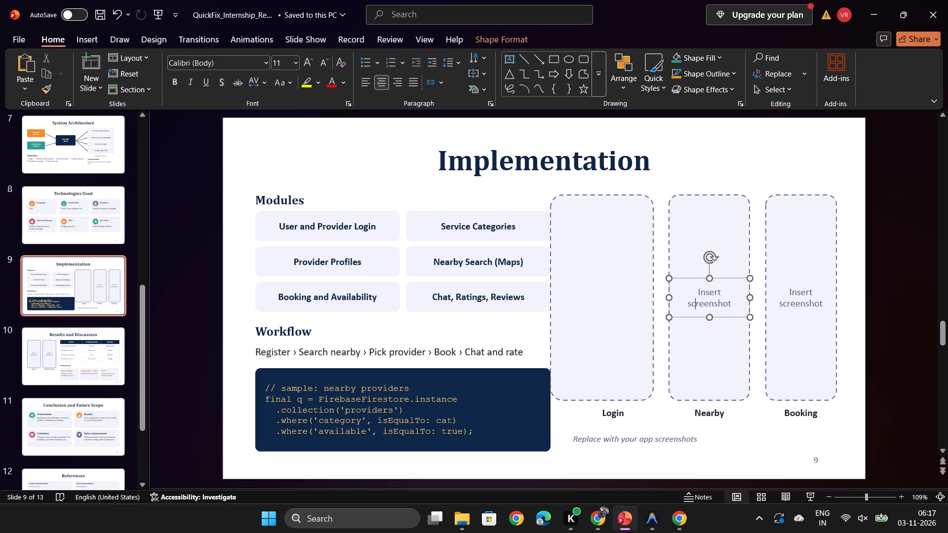
pyautogui.click(712, 334)
pyautogui.click(706, 297)
pyautogui.press('Delete')
pyautogui.click(750, 316)
pyautogui.press('Delete')
pyautogui.click(809, 300)
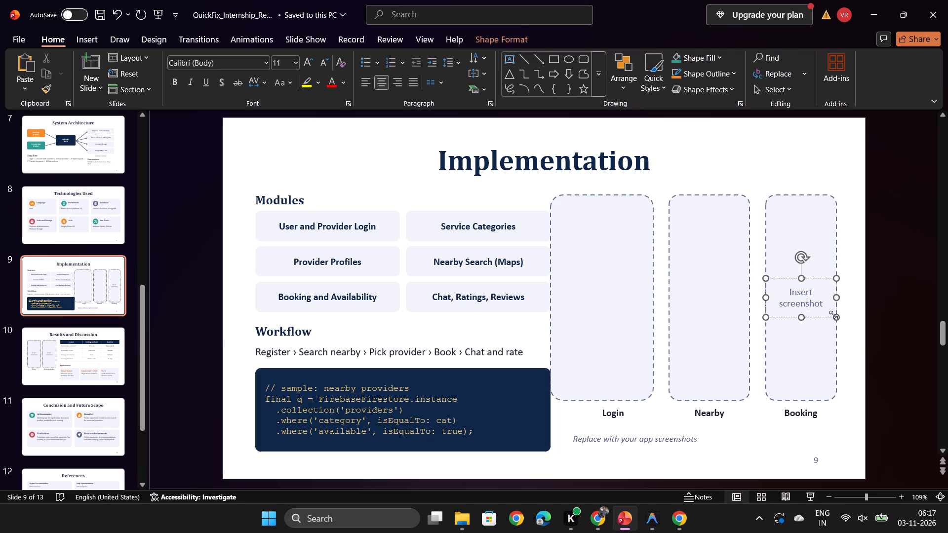
pyautogui.click(837, 317)
pyautogui.press('Delete')
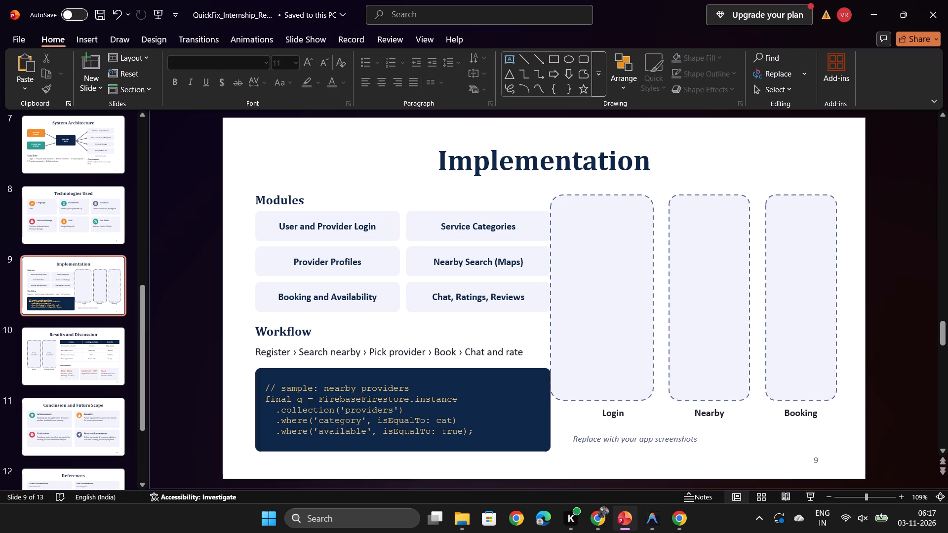
# Delete the empty Nearby and Booking placeholder frames from the Implementation slide.
pyautogui.click(682, 312)
pyautogui.press('Delete')
pyautogui.click(794, 319)
pyautogui.press('Delete')
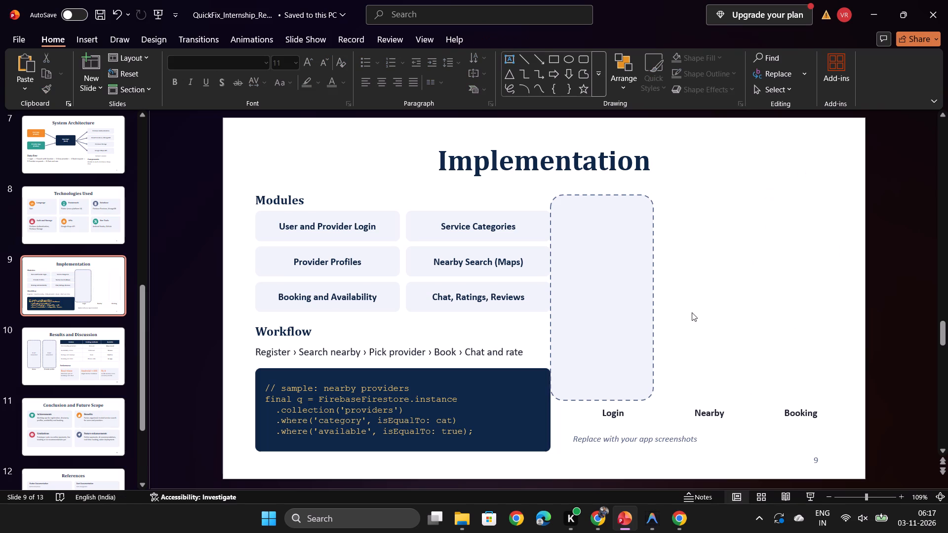
# Paste two copies of the widened frame and line them up beside the Login frame, above the Nearby and Booking labels.
pyautogui.click(692, 312)
pyautogui.hotkey('ctrl', 'v')
pyautogui.hotkey('ctrl', 'v')
pyautogui.moveTo(629, 309); pyautogui.dragTo(794, 297)
pyautogui.moveTo(633, 310); pyautogui.dragTo(670, 307)
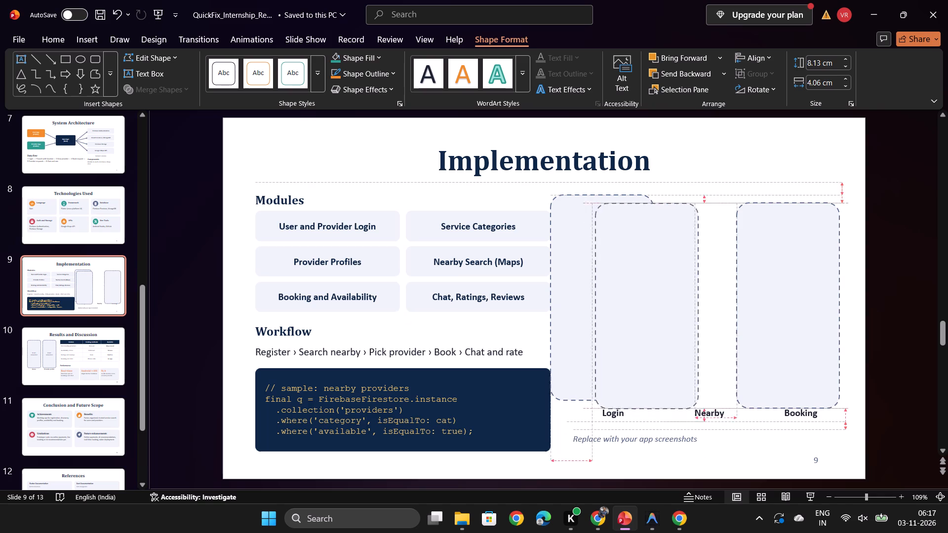
pyautogui.moveTo(670, 307); pyautogui.dragTo(729, 298)
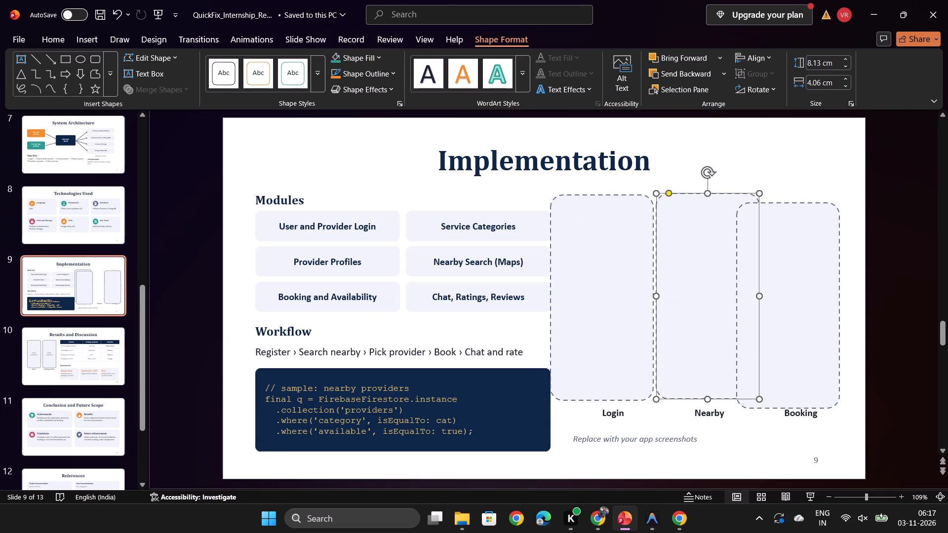
pyautogui.moveTo(788, 316); pyautogui.dragTo(813, 305)
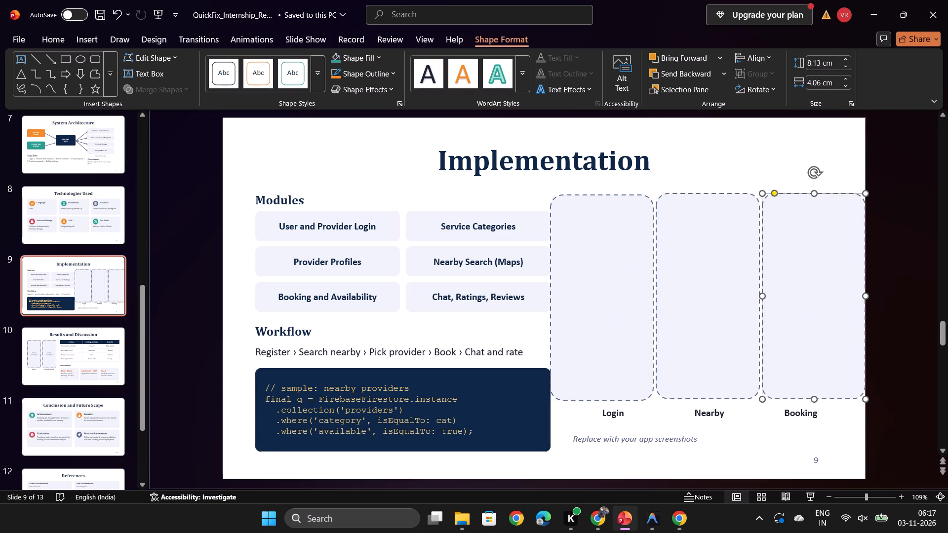
pyautogui.click(673, 515)
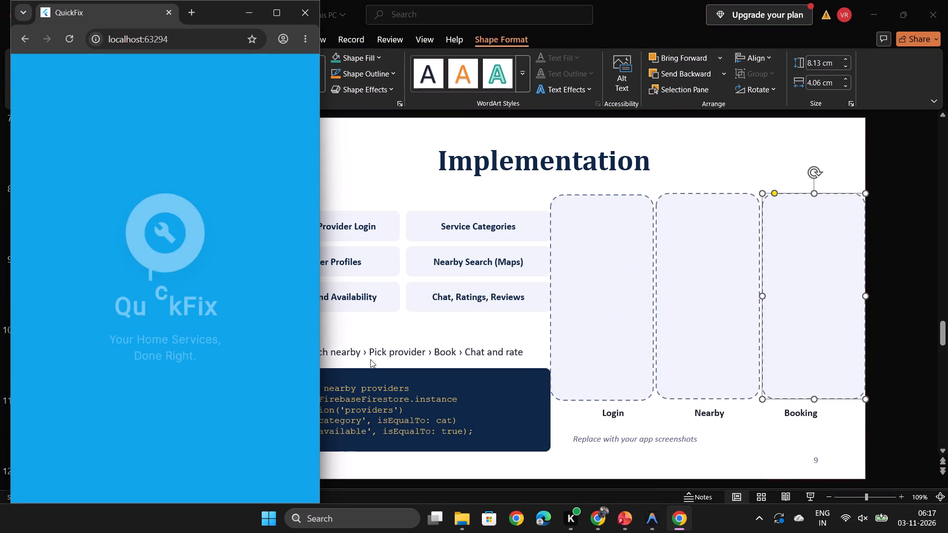
pyautogui.press('Print')
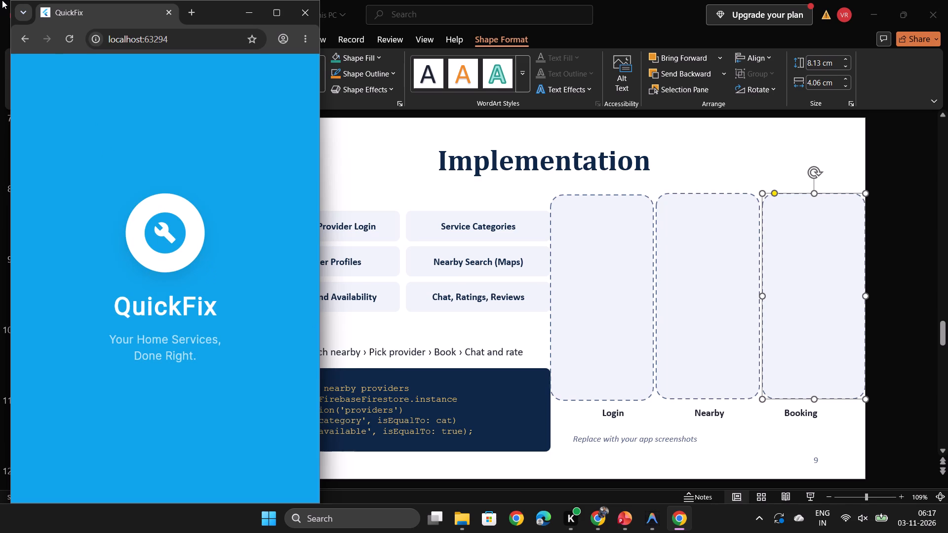
pyautogui.moveTo(10, 0); pyautogui.dragTo(316, 510)
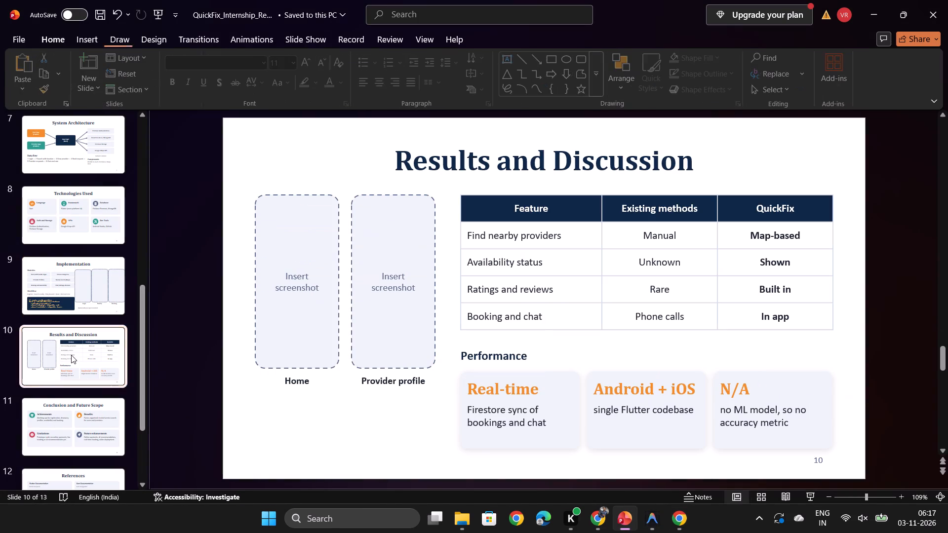
pyautogui.click(385, 308)
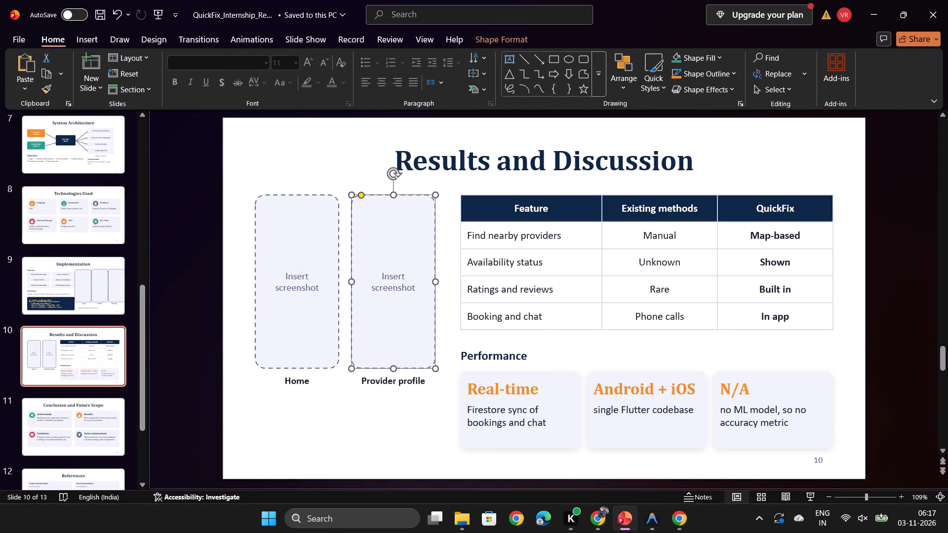
pyautogui.click(397, 284)
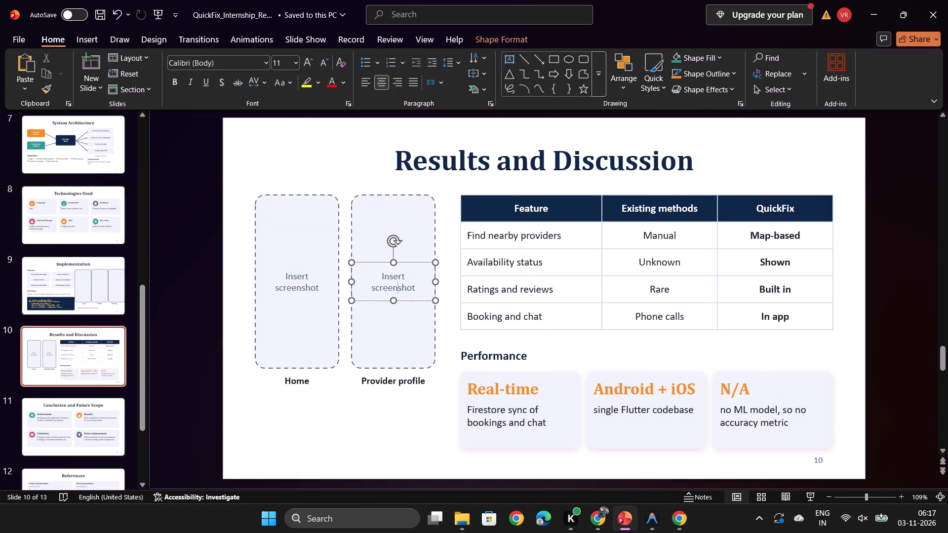
pyautogui.click(437, 304)
pyautogui.press('Delete')
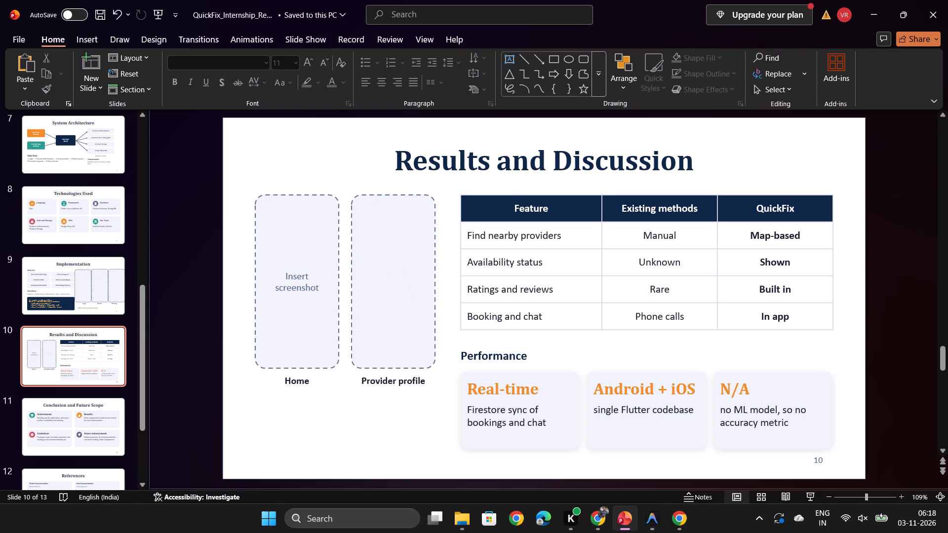
pyautogui.click(308, 284)
pyautogui.click(338, 298)
pyautogui.press('Delete')
# Delete the empty Home and Provider profile placeholder frames from the Results and Discussion slide.
pyautogui.click(330, 304)
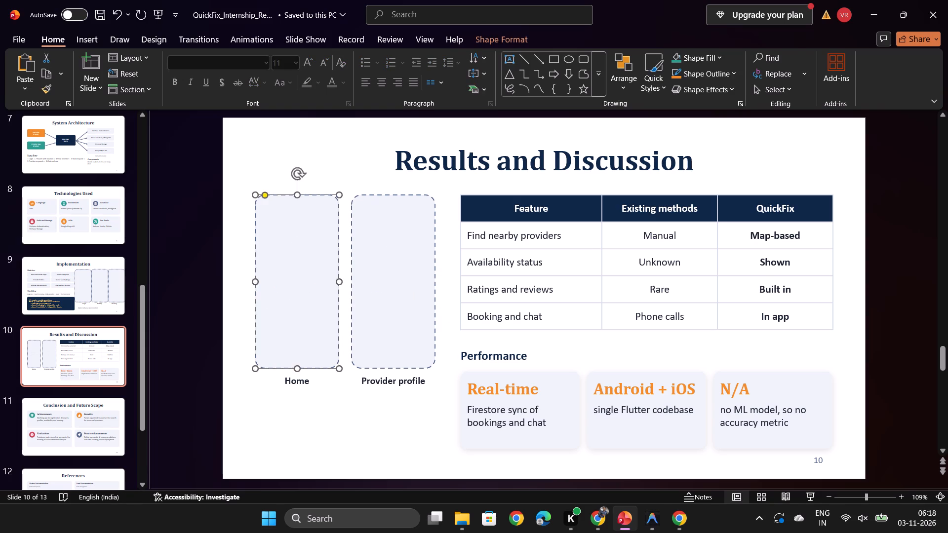
pyautogui.press('Delete')
pyautogui.click(380, 301)
pyautogui.press('Delete')
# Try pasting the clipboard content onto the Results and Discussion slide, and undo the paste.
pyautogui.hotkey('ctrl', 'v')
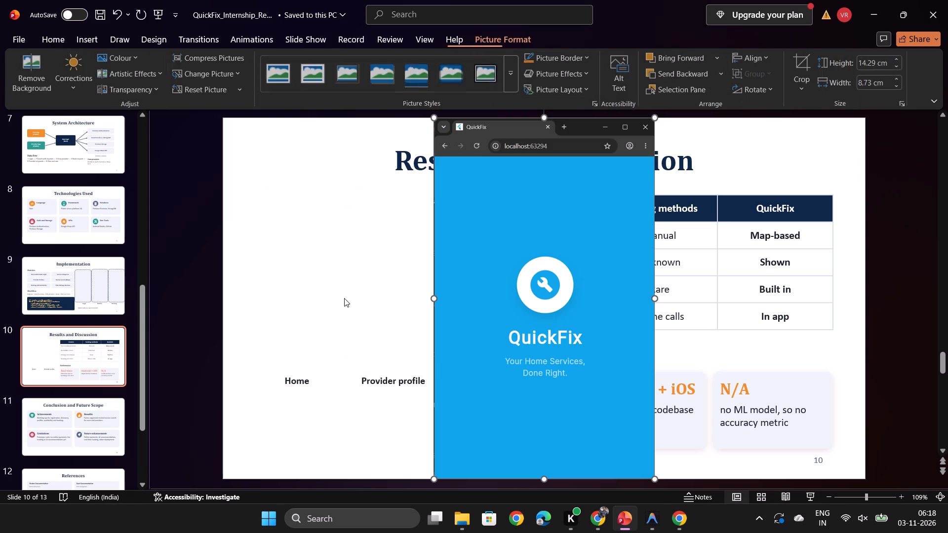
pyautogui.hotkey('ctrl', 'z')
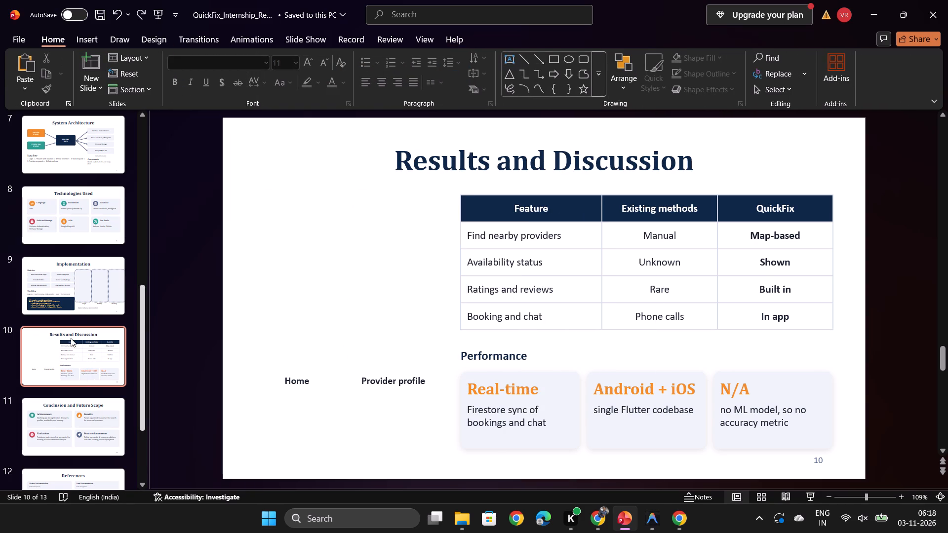
# Copy the Implementation slide's Login frame and place two copies side by side above the Home and Provider profile labels on Results and Discussion.
pyautogui.click(69, 297)
pyautogui.click(588, 243)
pyautogui.hotkey('ctrl', 'c')
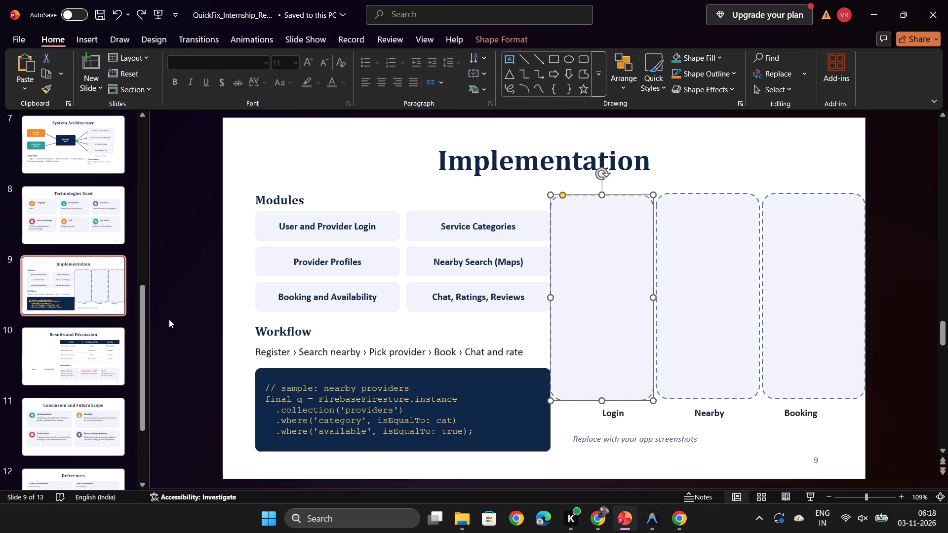
pyautogui.click(89, 358)
pyautogui.hotkey('ctrl', 'v')
pyautogui.hotkey('ctrl', 'v')
pyautogui.moveTo(596, 316); pyautogui.dragTo(545, 305)
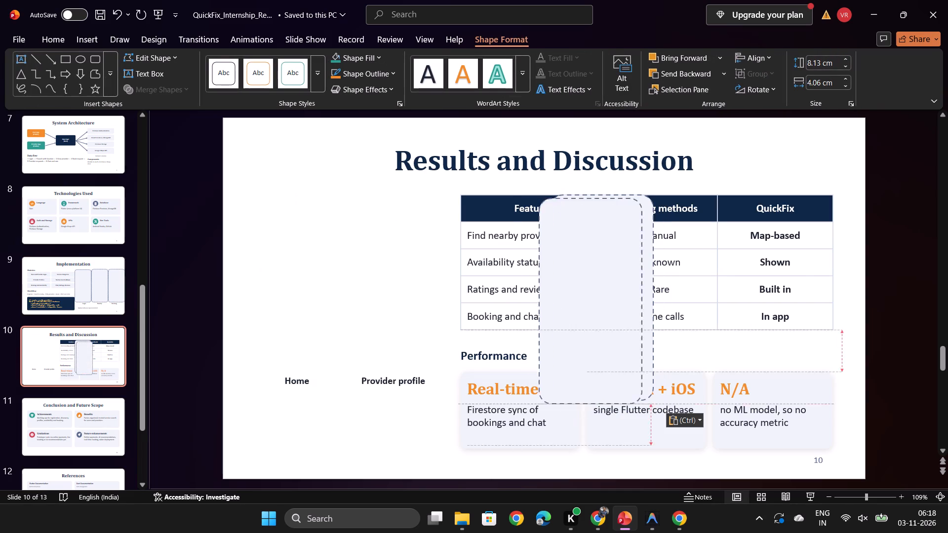
pyautogui.moveTo(545, 305); pyautogui.dragTo(283, 281)
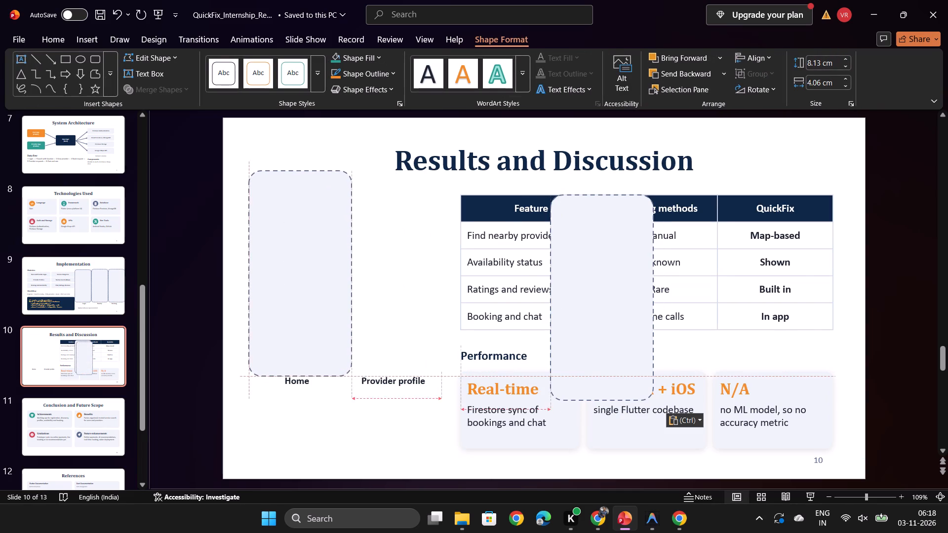
pyautogui.moveTo(283, 281); pyautogui.dragTo(276, 282)
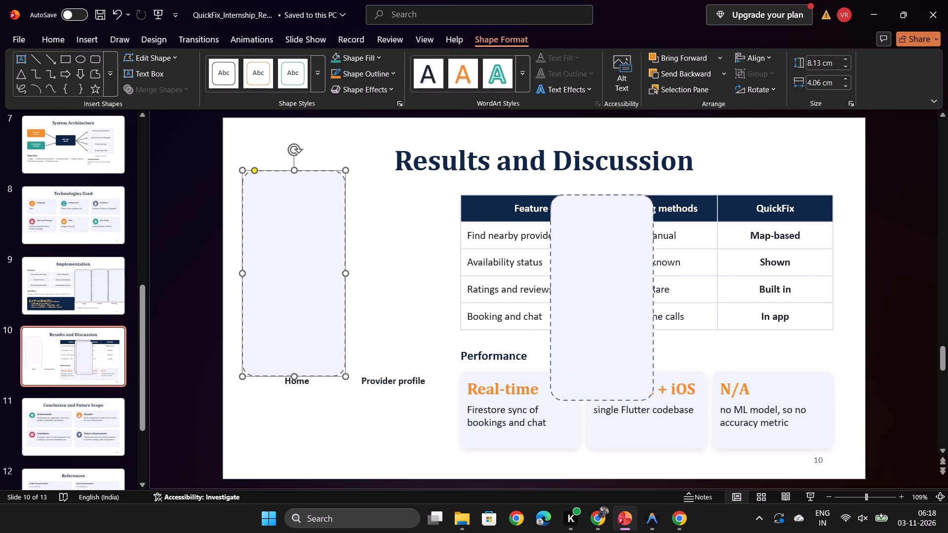
pyautogui.moveTo(592, 288); pyautogui.dragTo(392, 263)
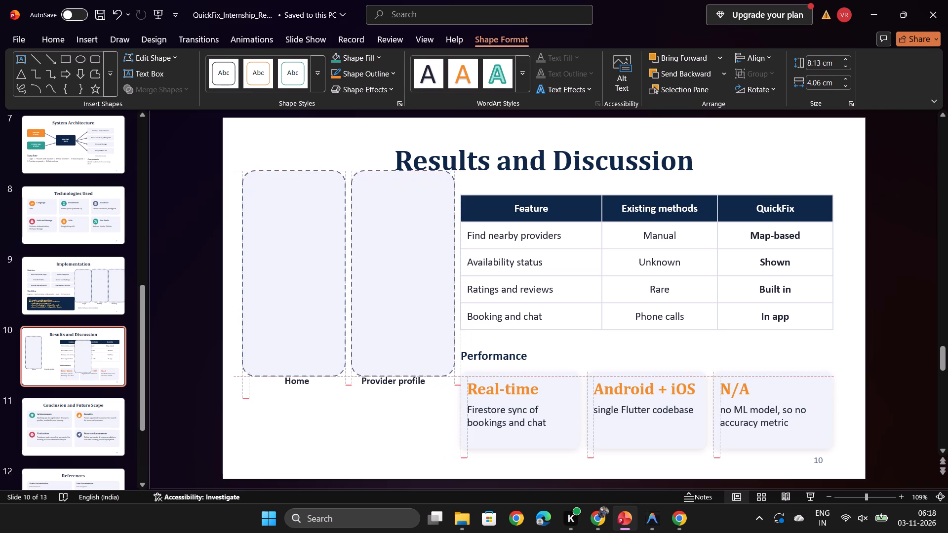
pyautogui.moveTo(392, 263); pyautogui.dragTo(390, 263)
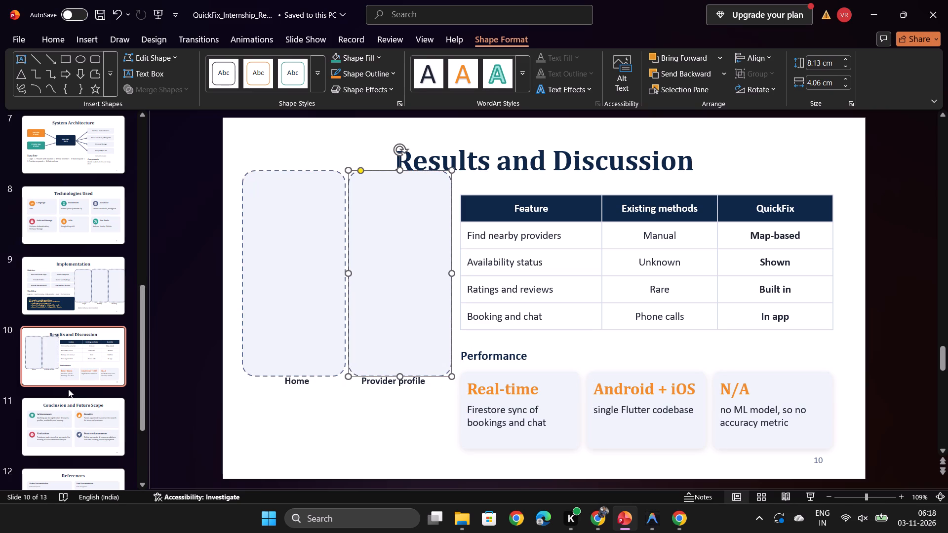
# Delete the "N/A" performance card from the Results and Discussion slide, including its description, heading and background box.
pyautogui.click(812, 439)
pyautogui.click(785, 423)
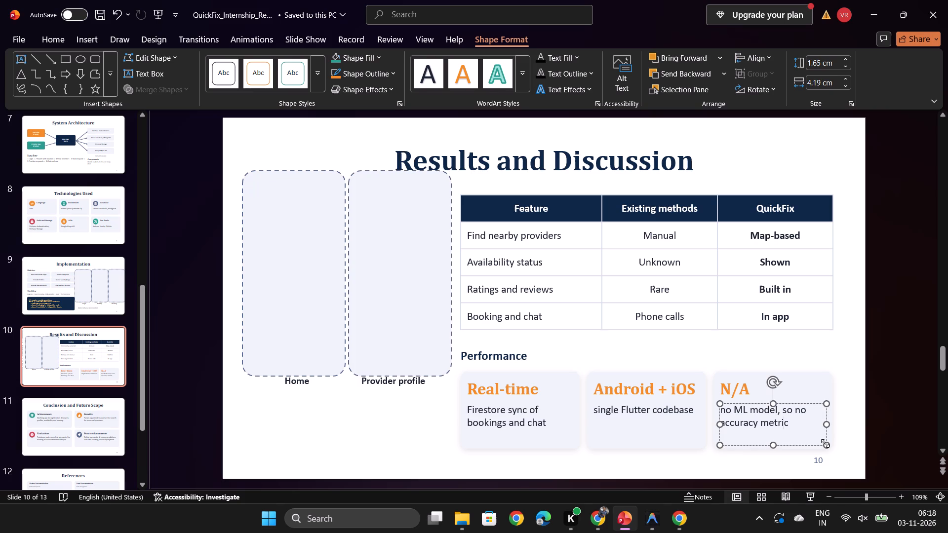
pyautogui.click(825, 443)
pyautogui.press('Delete')
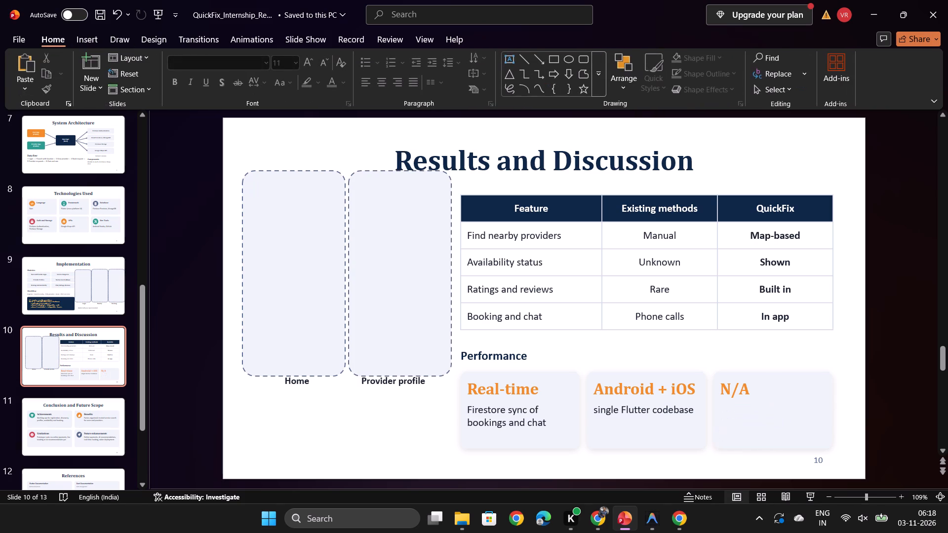
pyautogui.click(738, 390)
pyautogui.press('Delete')
pyautogui.click(825, 400)
pyautogui.press('Delete')
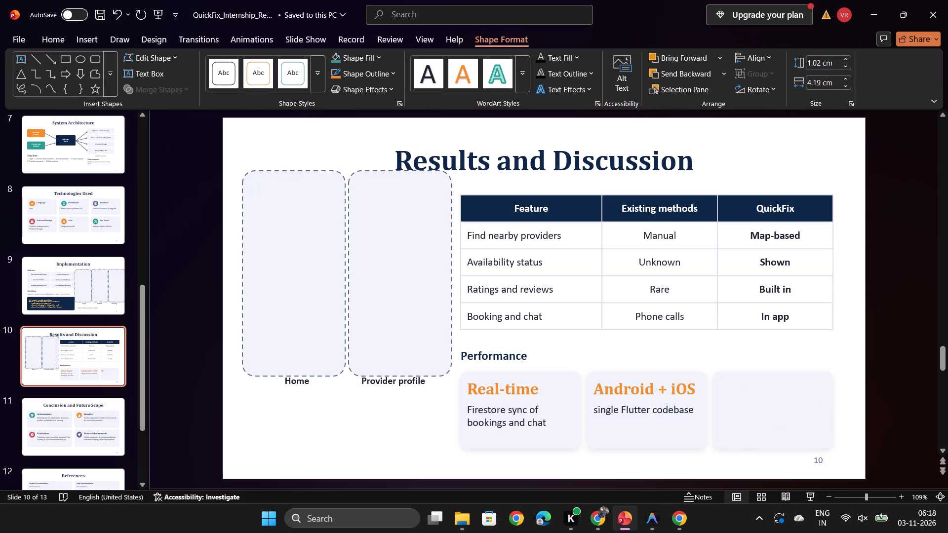
pyautogui.click(808, 416)
pyautogui.press('Delete')
# Shift the Android + iOS performance card rightward on the Results and Discussion slide, moving its background box, heading and description.
pyautogui.click(677, 425)
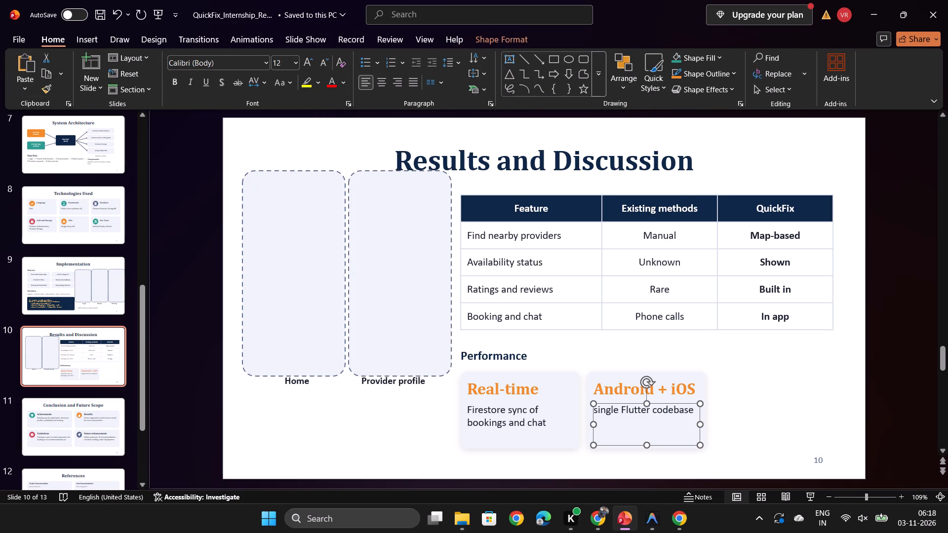
pyautogui.click(697, 380)
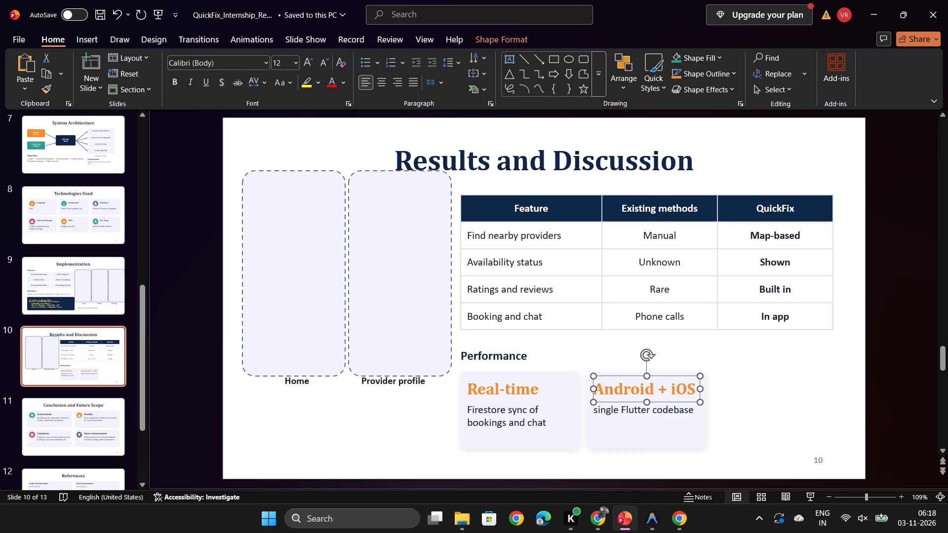
pyautogui.click(694, 424)
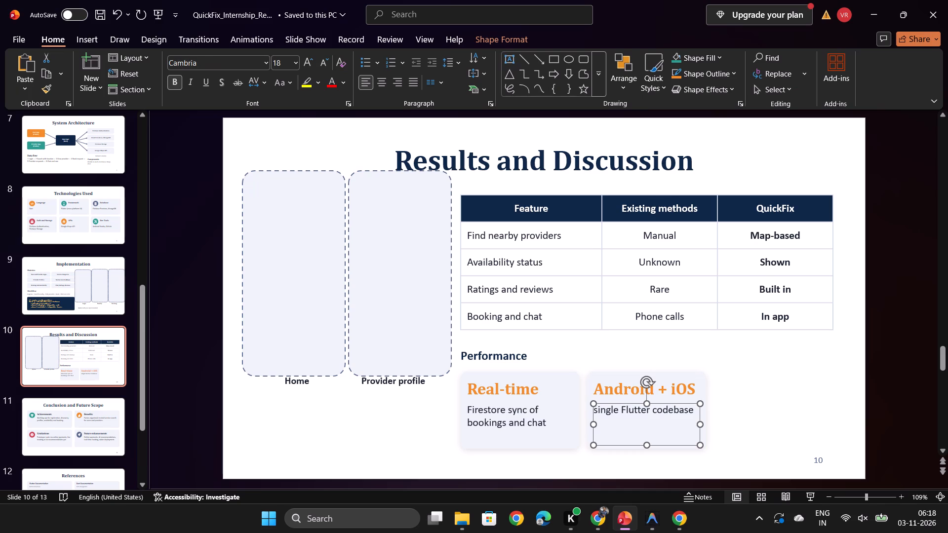
pyautogui.moveTo(704, 393); pyautogui.dragTo(737, 392)
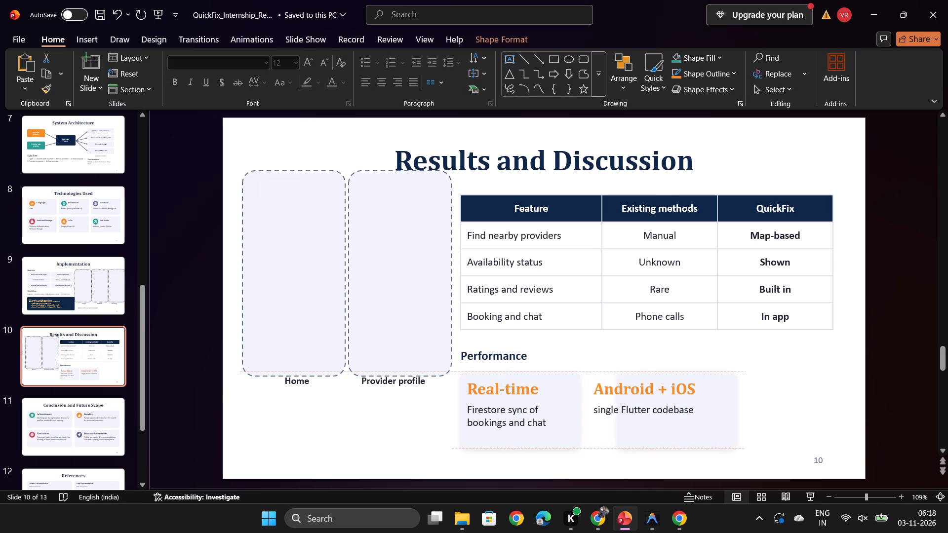
pyautogui.moveTo(737, 392); pyautogui.dragTo(797, 390)
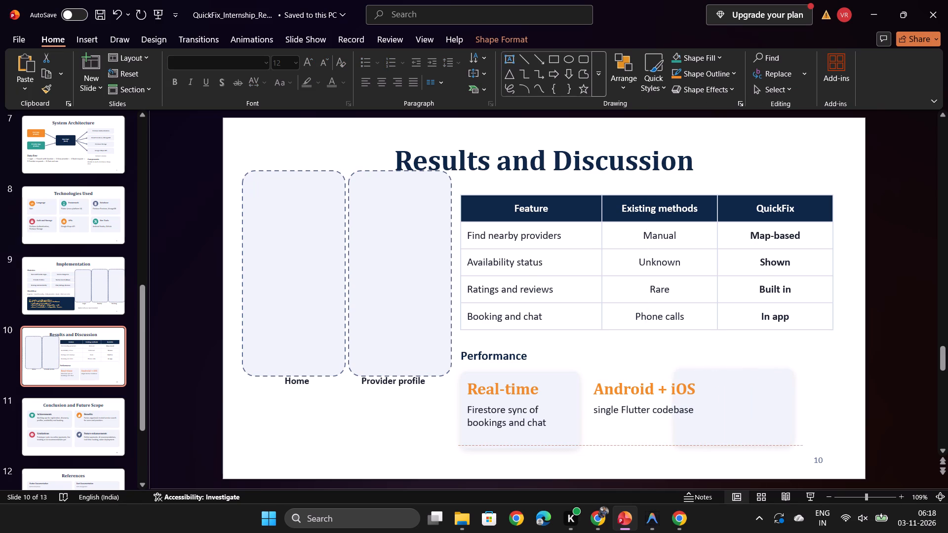
pyautogui.moveTo(797, 390); pyautogui.dragTo(797, 390)
pyautogui.click(666, 390)
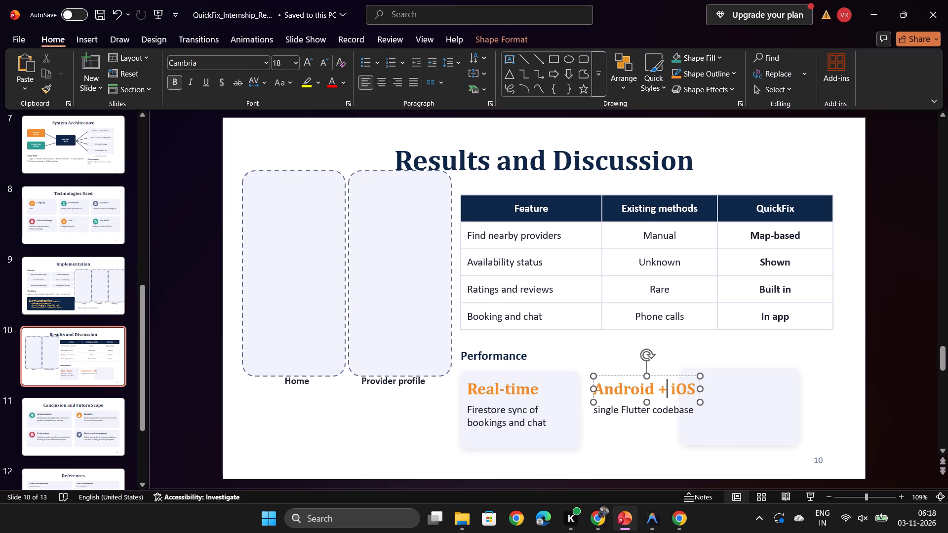
pyautogui.moveTo(690, 377); pyautogui.dragTo(781, 377)
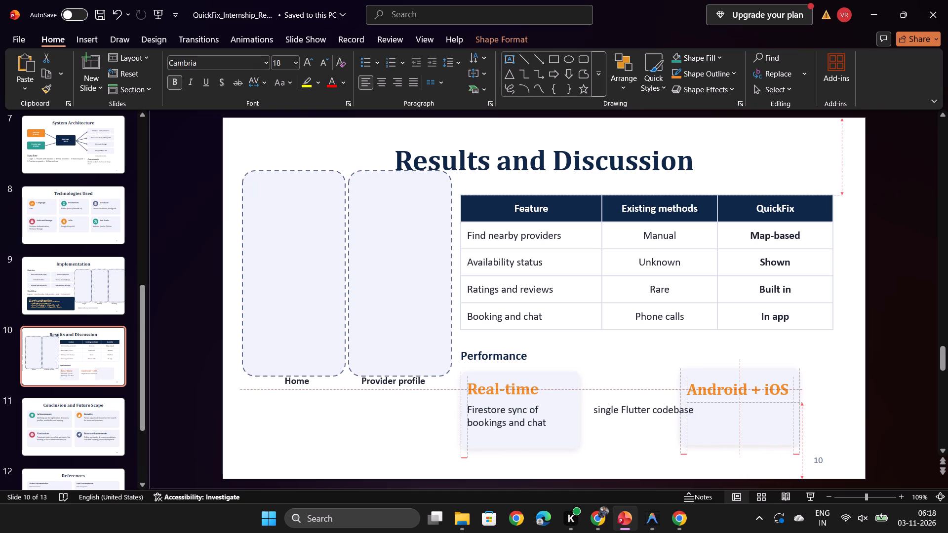
pyautogui.moveTo(781, 377); pyautogui.dragTo(786, 377)
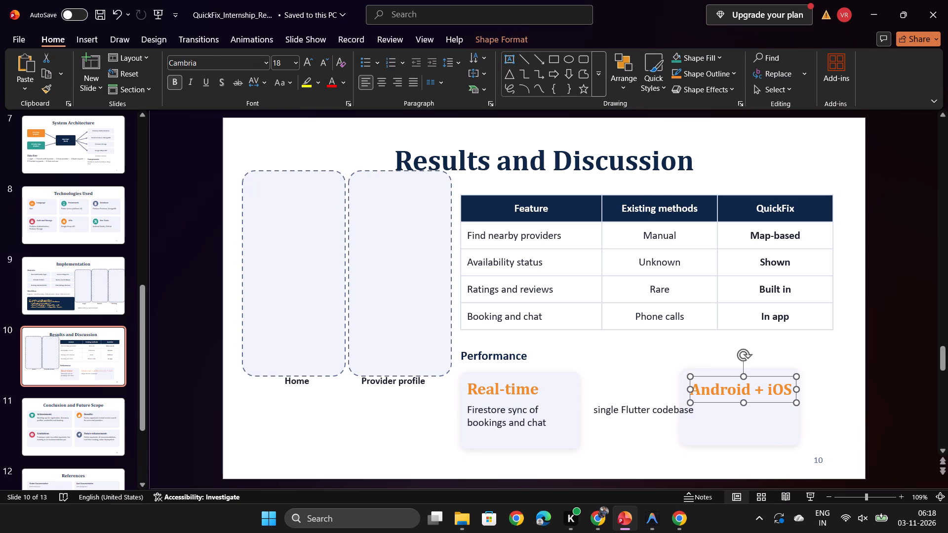
pyautogui.click(640, 412)
pyautogui.moveTo(677, 404); pyautogui.dragTo(754, 403)
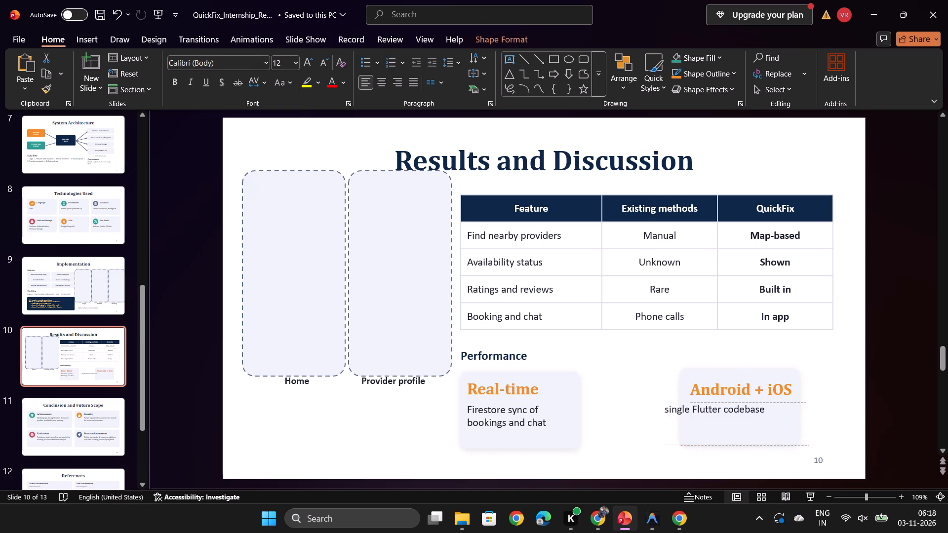
pyautogui.moveTo(754, 403); pyautogui.dragTo(775, 403)
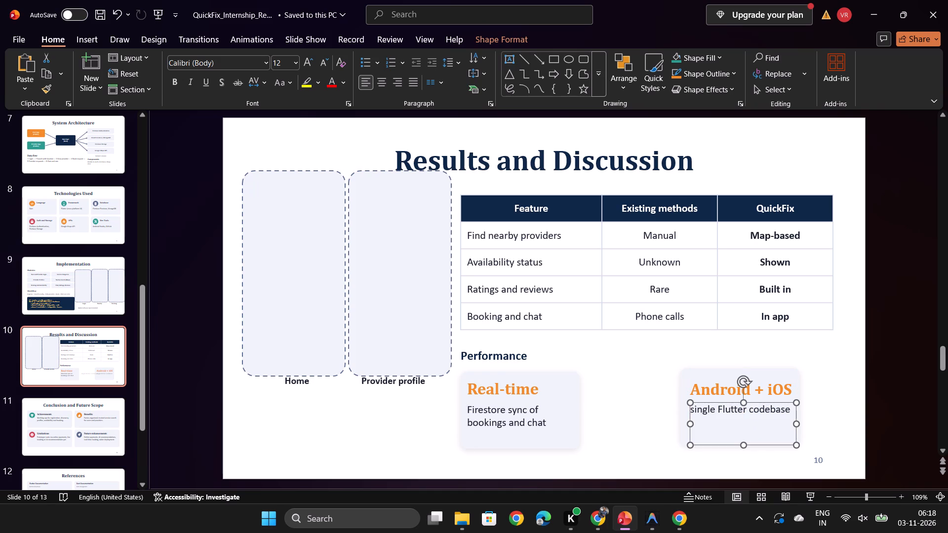
# Nudge the Real-time heading and its Firestore sync description slightly rightward within their performance card.
pyautogui.click(520, 391)
pyautogui.moveTo(540, 377); pyautogui.dragTo(549, 377)
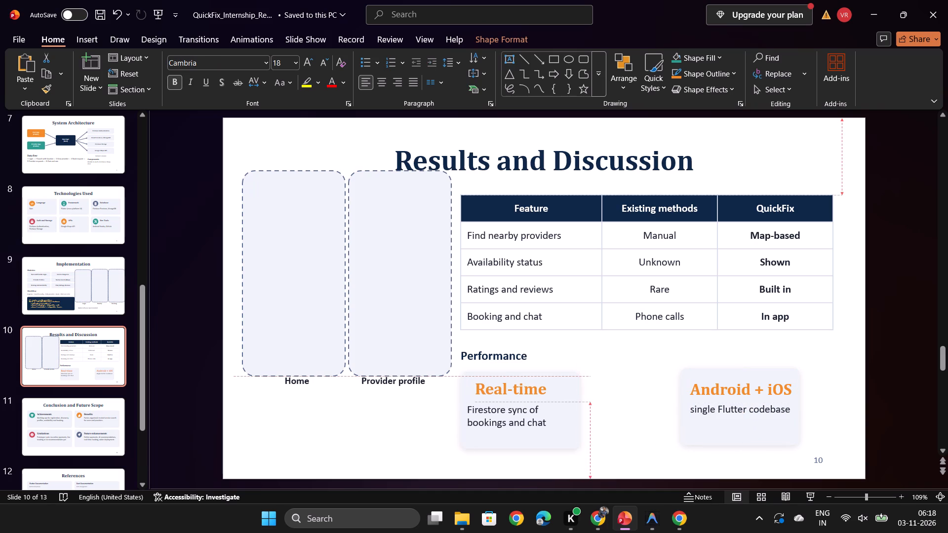
pyautogui.moveTo(549, 377); pyautogui.dragTo(552, 377)
pyautogui.click(522, 412)
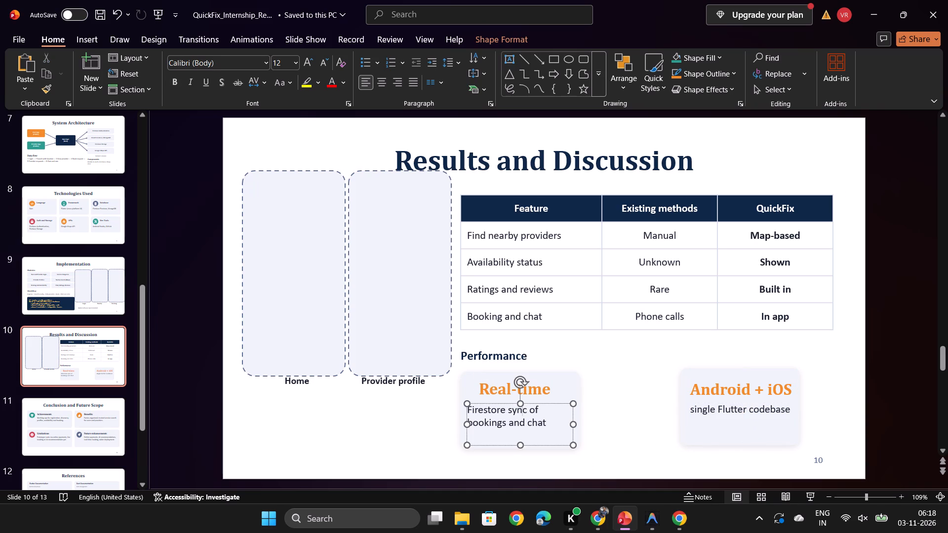
pyautogui.moveTo(550, 404); pyautogui.dragTo(562, 404)
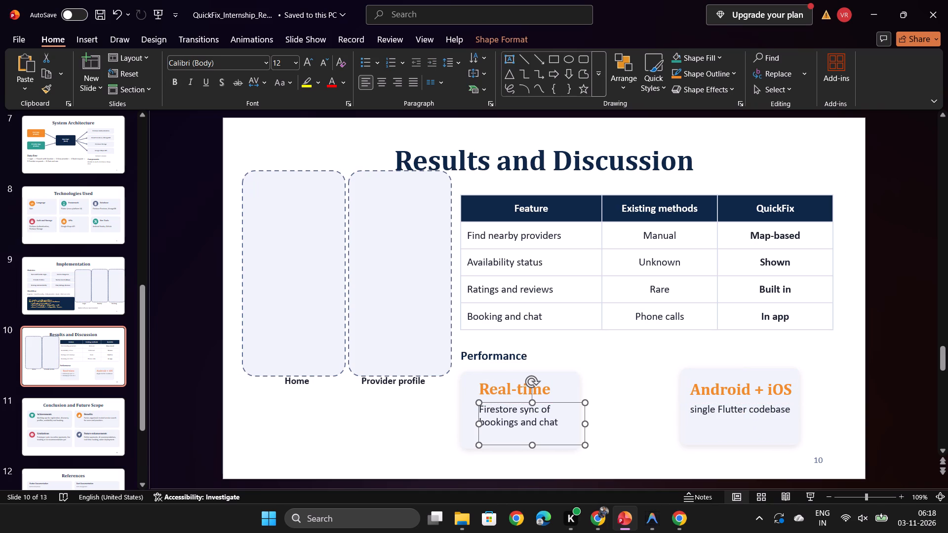
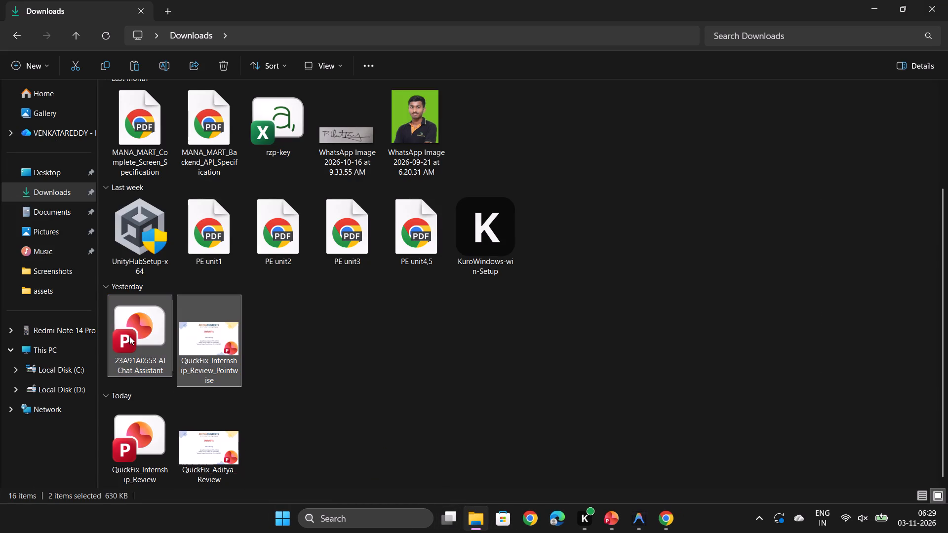
pyautogui.press('Delete')
# Delete the old QuickFix_Internship_Review presentation from Downloads, closing it in PowerPoint without saving its changes.
pyautogui.click(141, 435)
pyautogui.press('Delete')
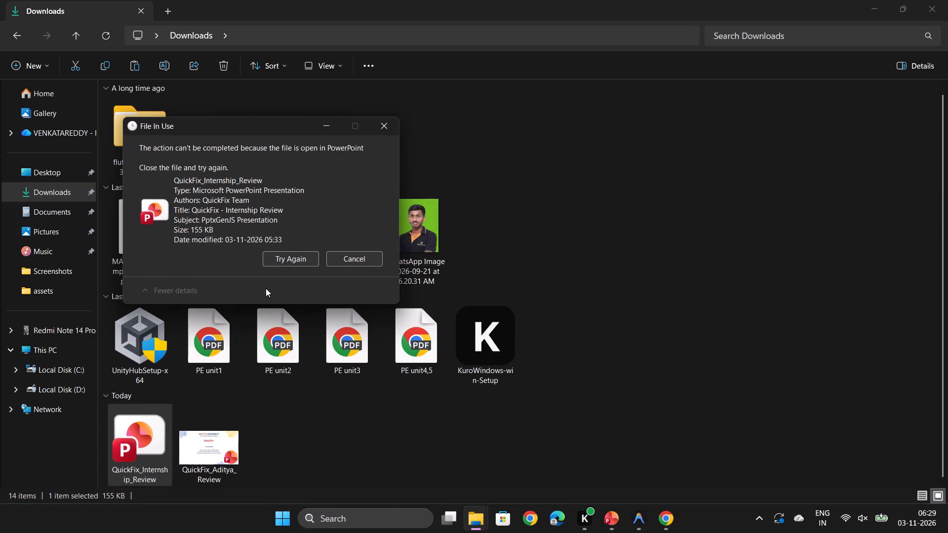
pyautogui.click(341, 254)
pyautogui.click(603, 509)
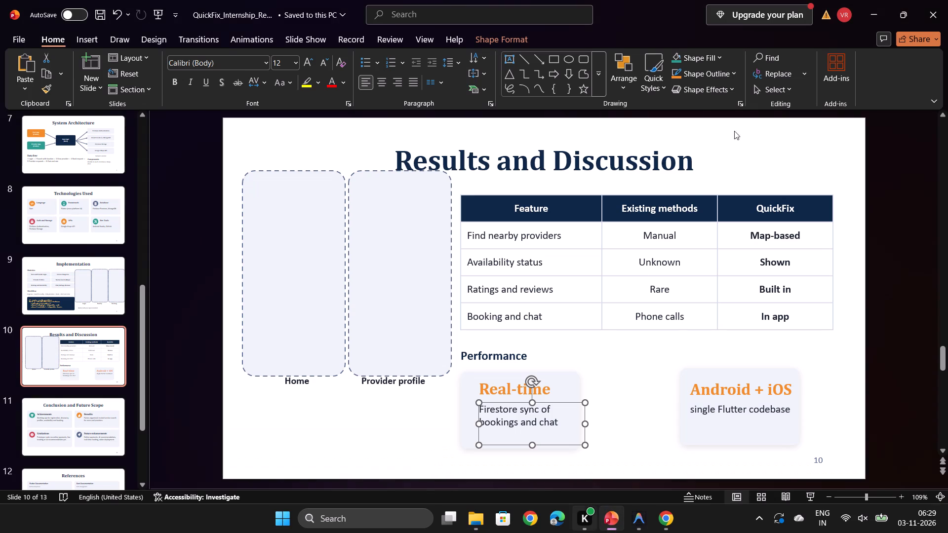
pyautogui.click(938, 0)
pyautogui.click(491, 283)
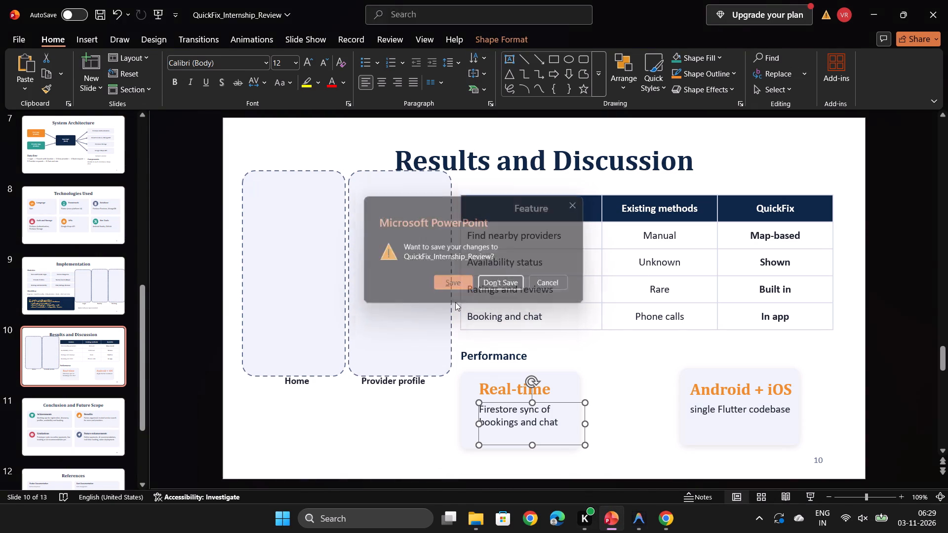
pyautogui.click(157, 449)
pyautogui.press('Delete')
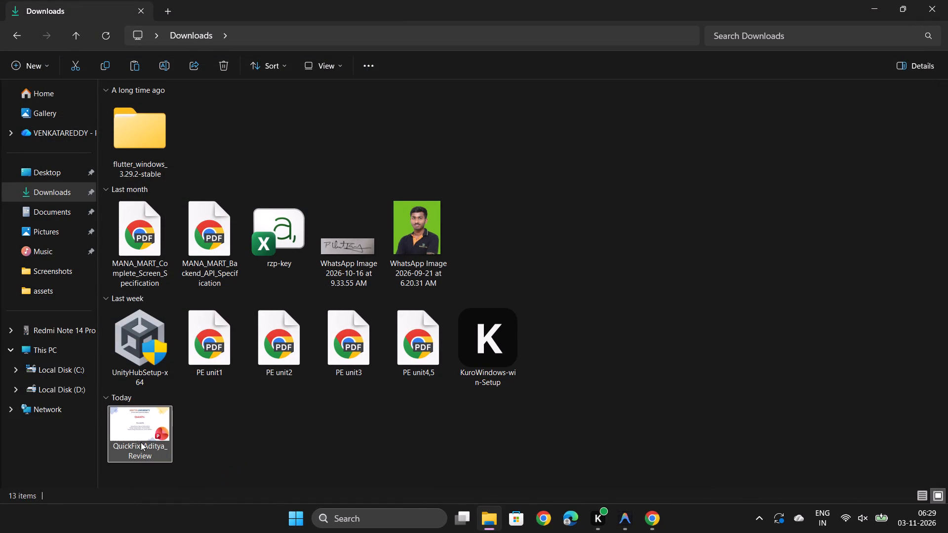
# Open QuickFix_Aditya_Review from Downloads in PowerPoint and enable editing, checking the restarted QuickFix app while it loads.
pyautogui.doubleClick(136, 440)
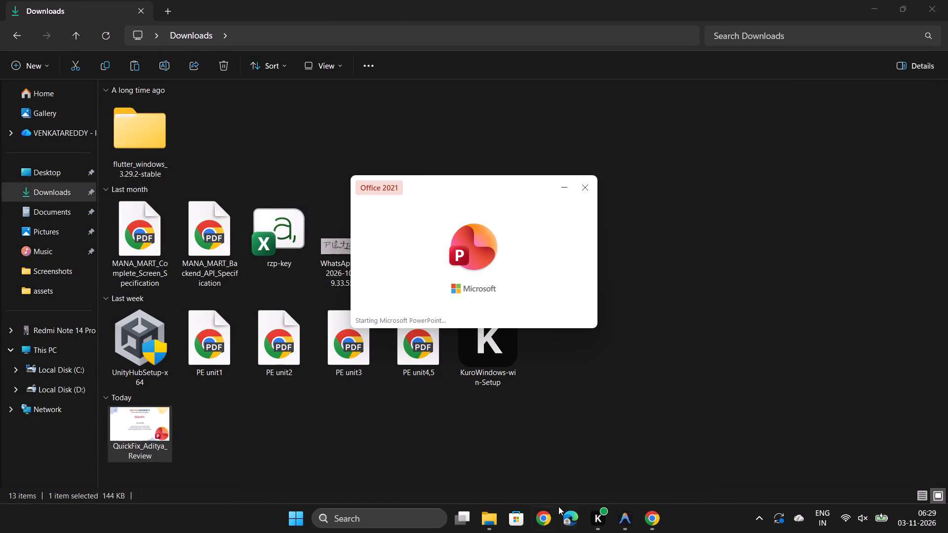
pyautogui.click(648, 519)
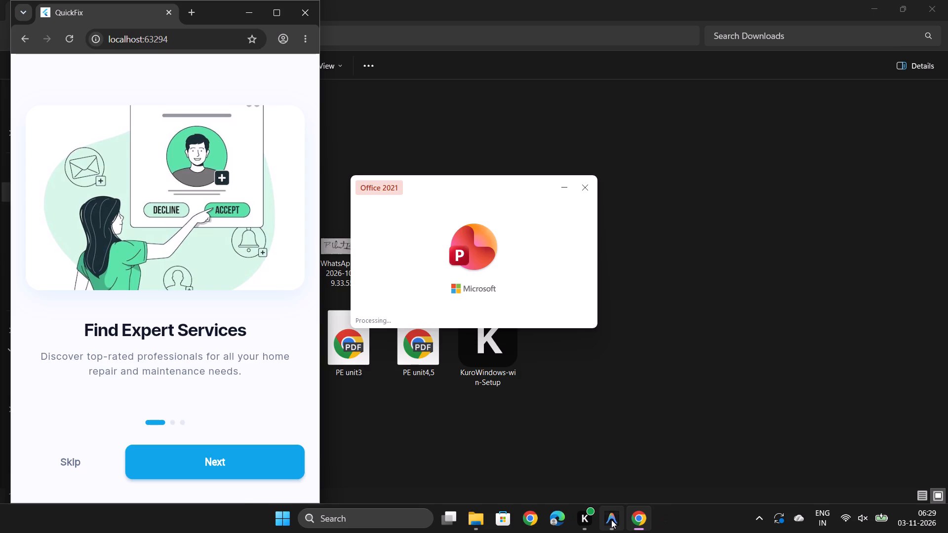
pyautogui.click(611, 520)
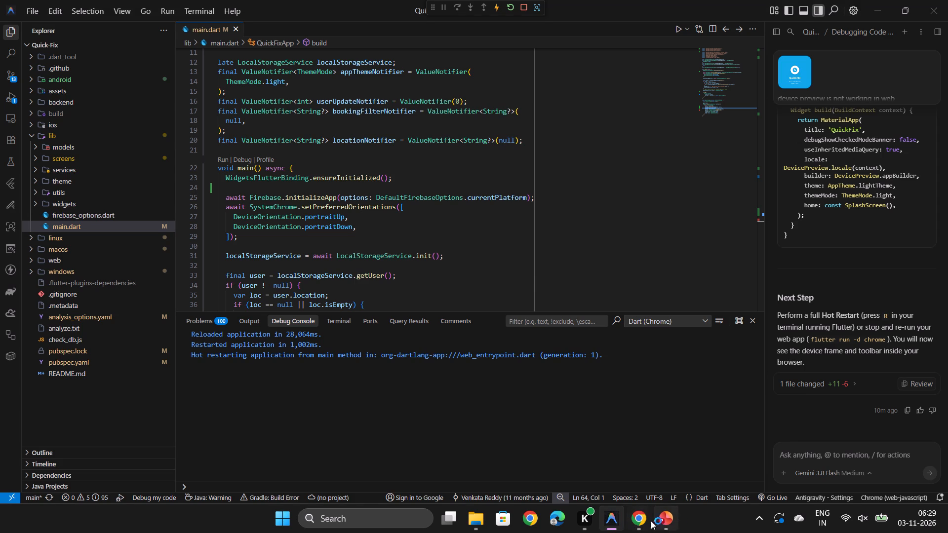
pyautogui.click(642, 521)
pyautogui.click(660, 518)
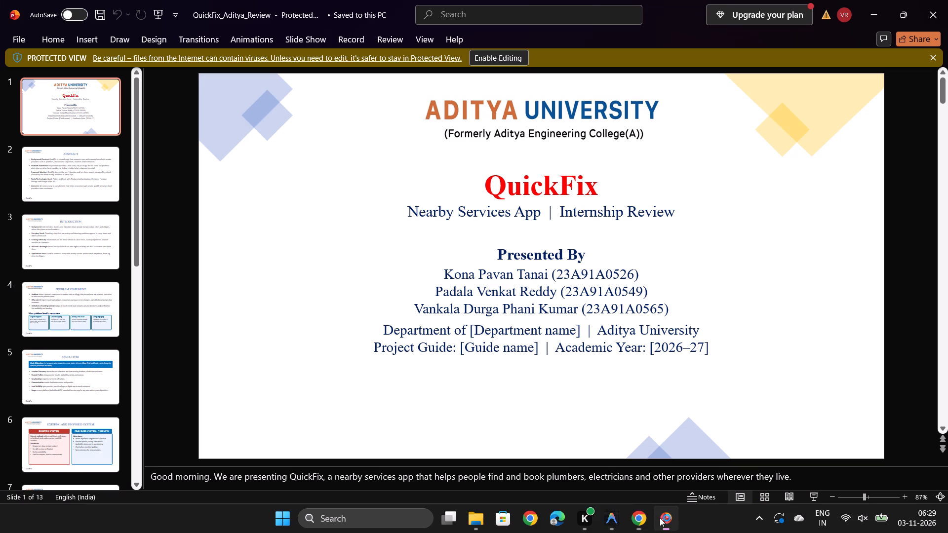
pyautogui.click(509, 57)
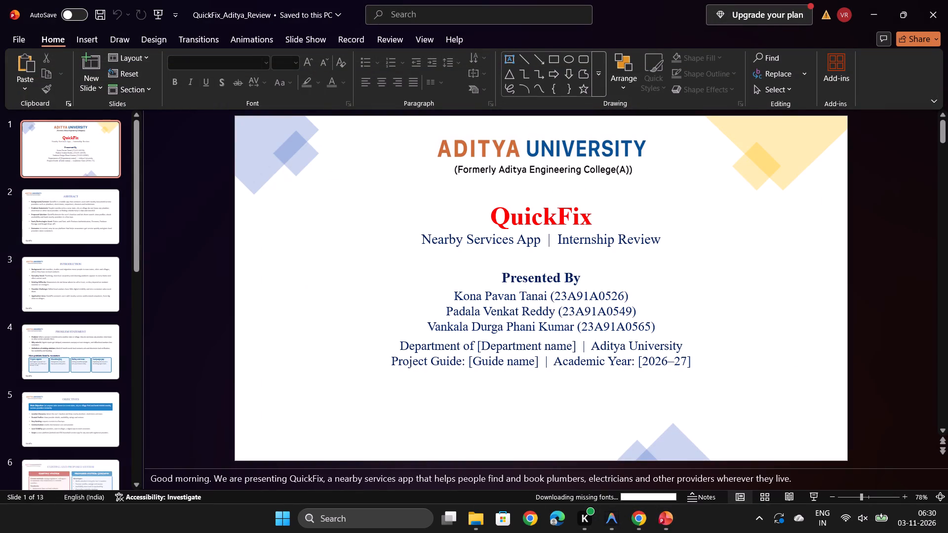
# Delete the first and third presenters' lines under Presented By on the title slide, keeping only the second presenter.
pyautogui.moveTo(628, 297); pyautogui.dragTo(485, 294)
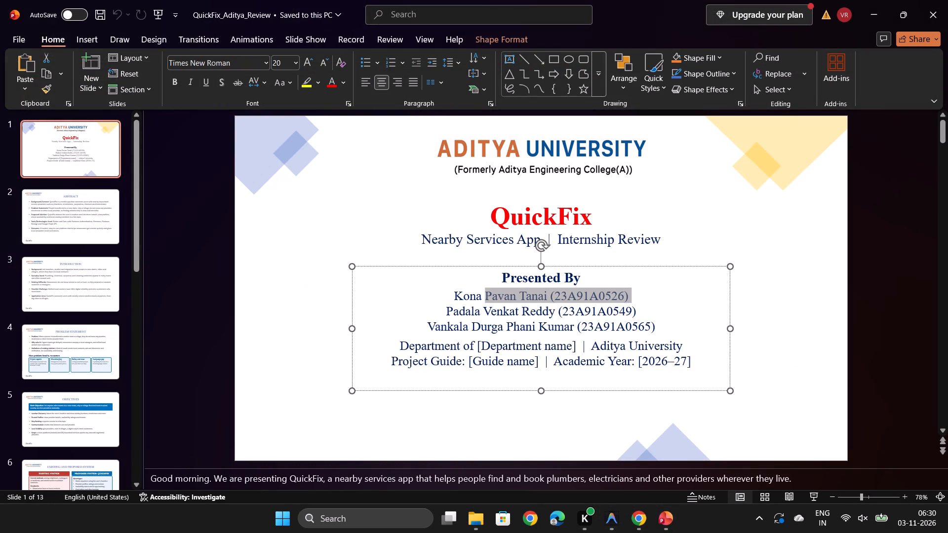
pyautogui.moveTo(485, 294); pyautogui.dragTo(473, 293)
pyautogui.press('BackSpace')
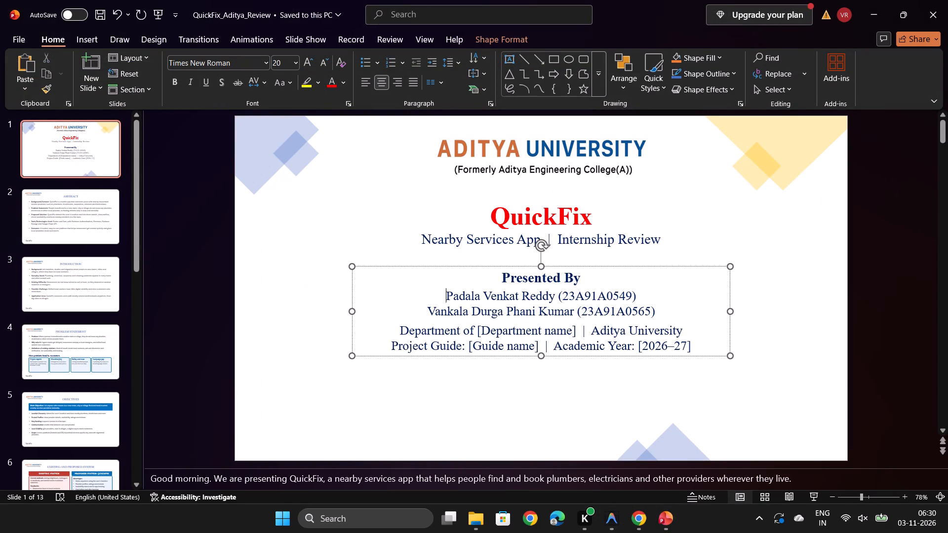
pyautogui.moveTo(655, 312); pyautogui.dragTo(456, 311)
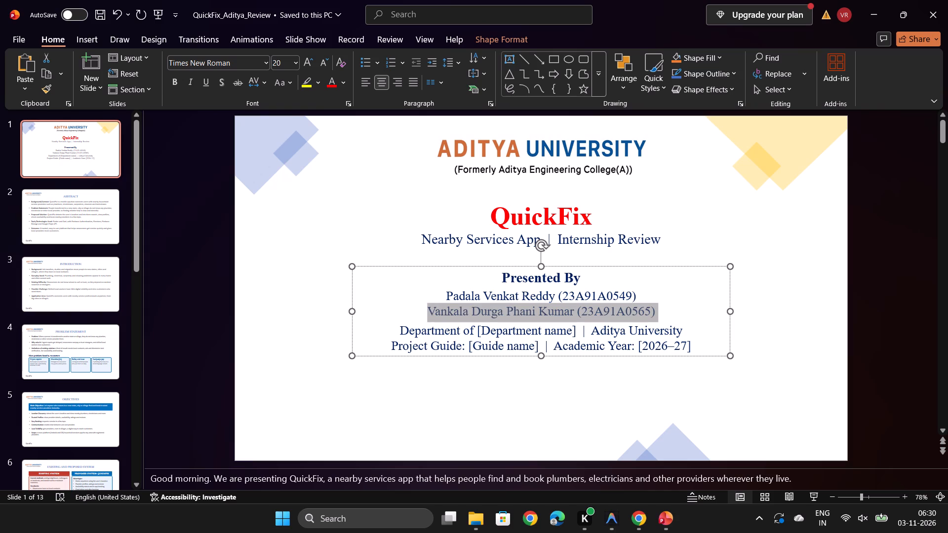
pyautogui.moveTo(456, 311); pyautogui.dragTo(440, 311)
pyautogui.press('BackSpace')
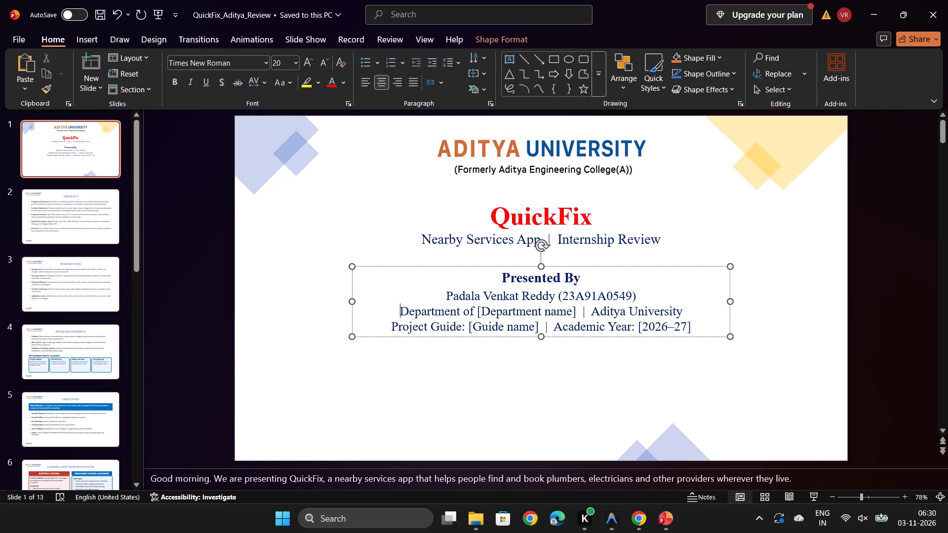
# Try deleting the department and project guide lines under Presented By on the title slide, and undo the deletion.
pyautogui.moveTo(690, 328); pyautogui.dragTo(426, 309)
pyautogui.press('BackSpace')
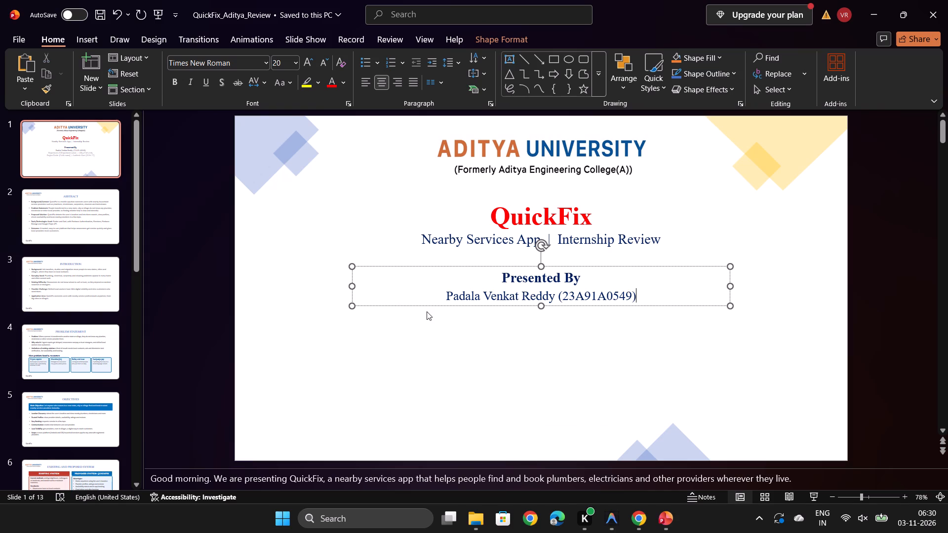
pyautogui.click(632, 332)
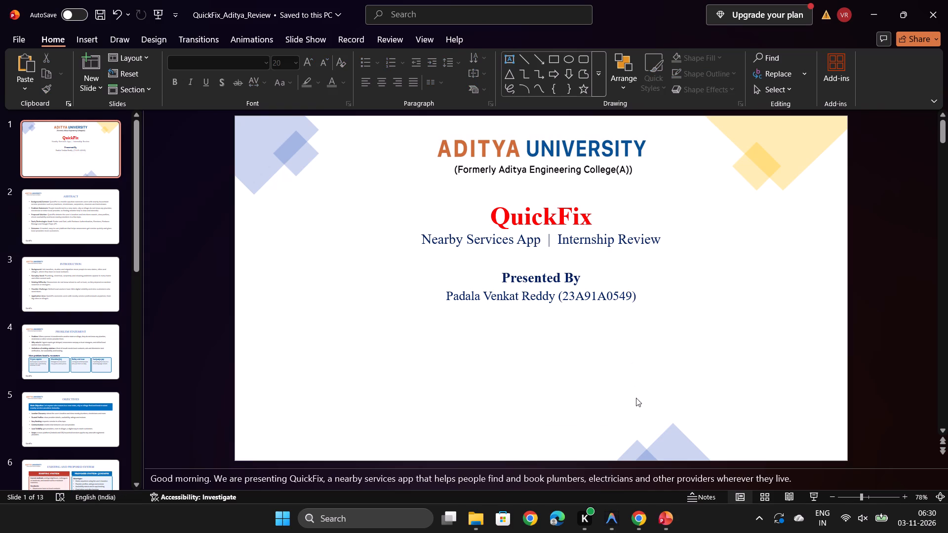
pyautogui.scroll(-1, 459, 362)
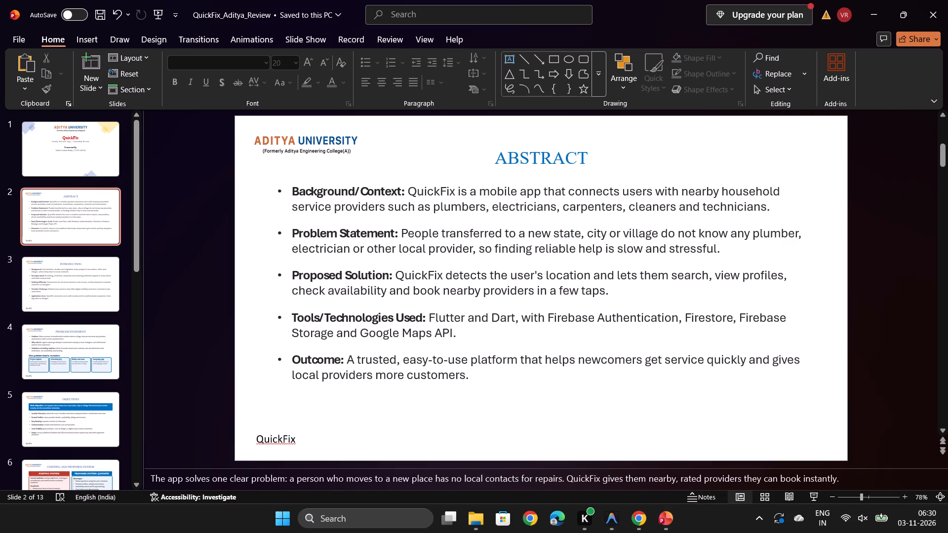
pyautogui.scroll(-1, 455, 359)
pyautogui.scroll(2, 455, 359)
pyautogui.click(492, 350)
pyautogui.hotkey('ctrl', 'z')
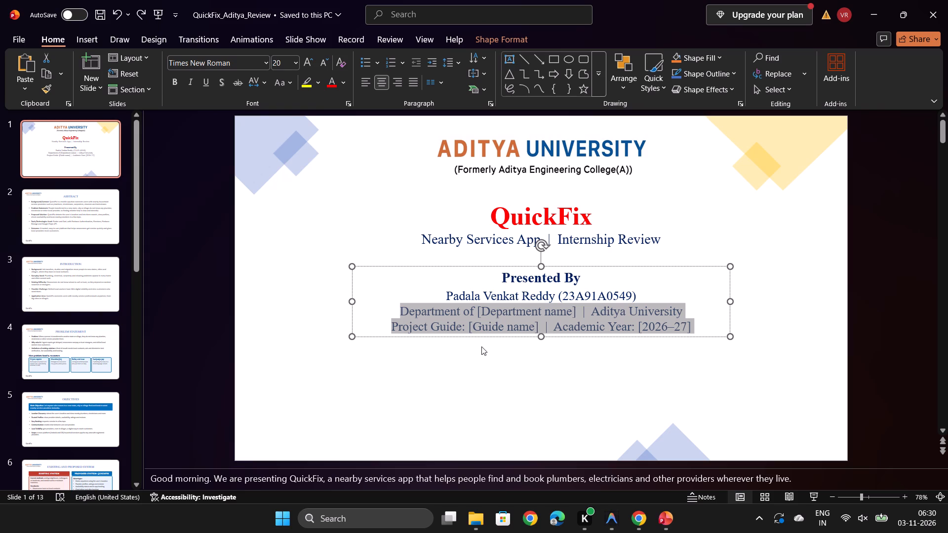
# Replace the bracketed department placeholder on the title slide with "Computer Science and Engineering".
pyautogui.click(556, 313)
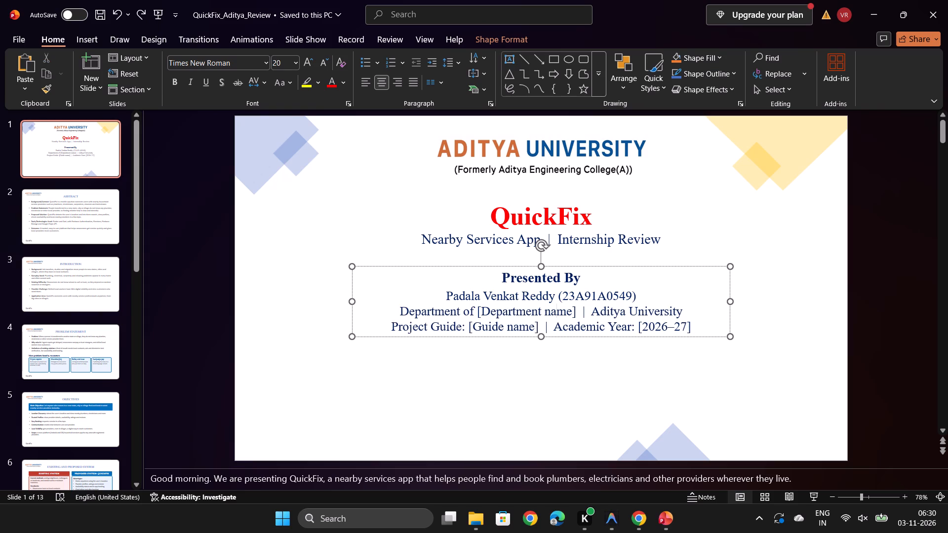
pyautogui.moveTo(593, 311); pyautogui.dragTo(486, 311)
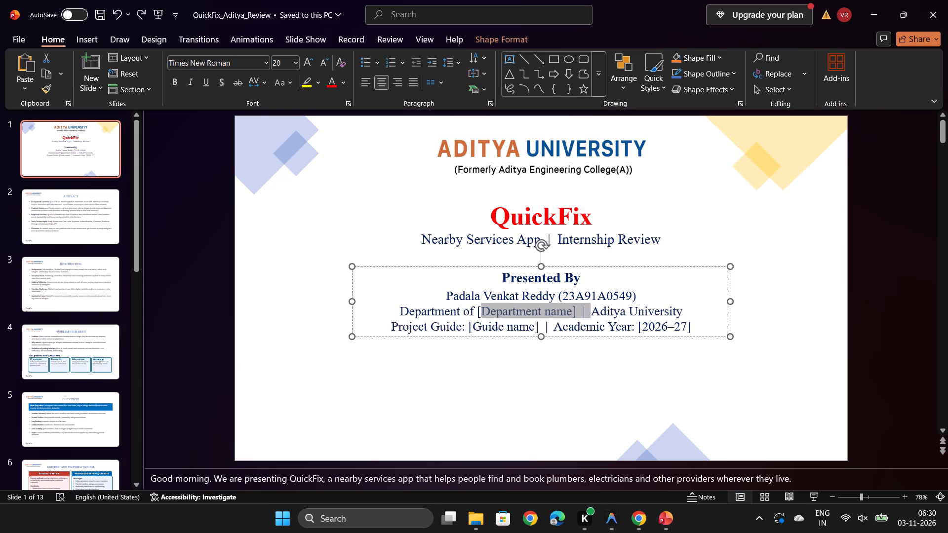
pyautogui.moveTo(486, 311); pyautogui.dragTo(481, 311)
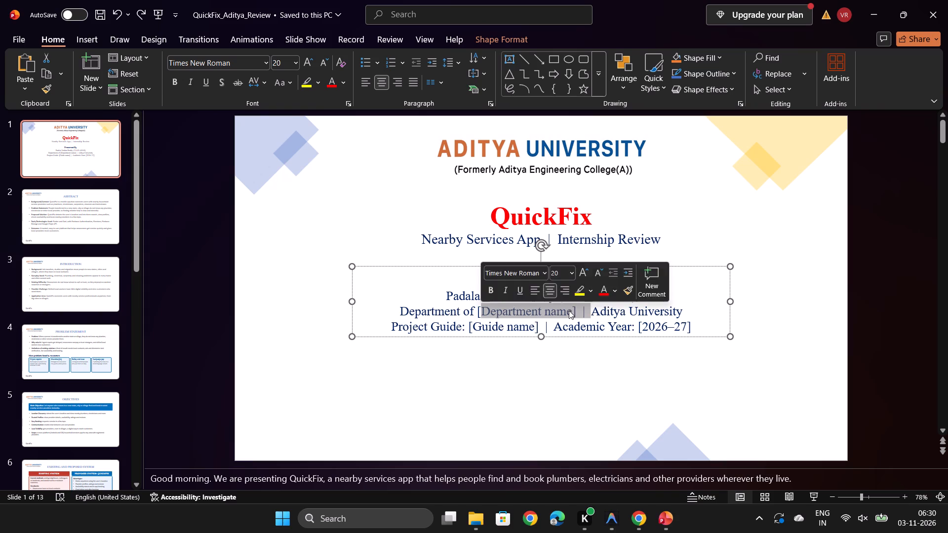
pyautogui.click(569, 310)
pyautogui.moveTo(572, 311); pyautogui.dragTo(561, 313)
pyautogui.click(574, 312)
pyautogui.moveTo(575, 312); pyautogui.dragTo(573, 312)
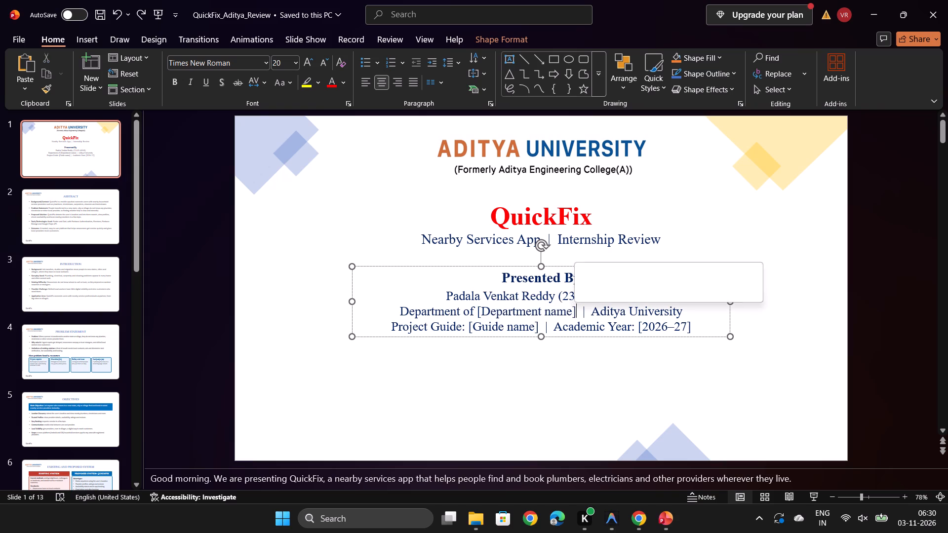
pyautogui.moveTo(573, 312); pyautogui.dragTo(496, 315)
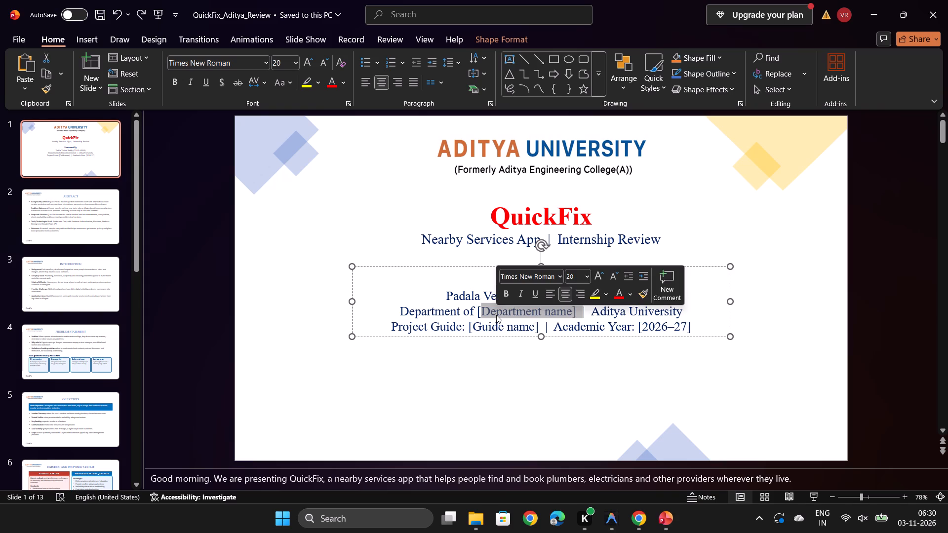
pyautogui.press('BackSpace')
pyautogui.press('BackSpace')
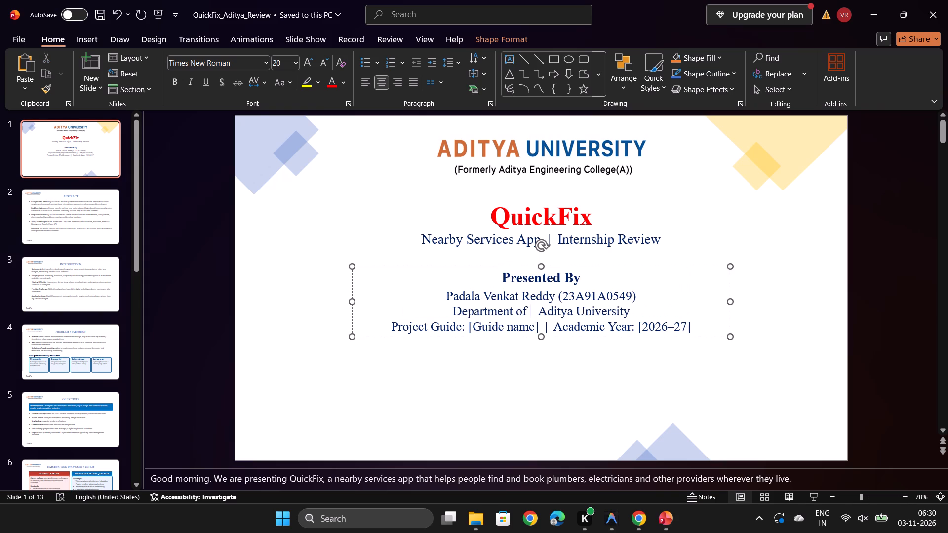
pyautogui.write('Computer')
pyautogui.press('space')
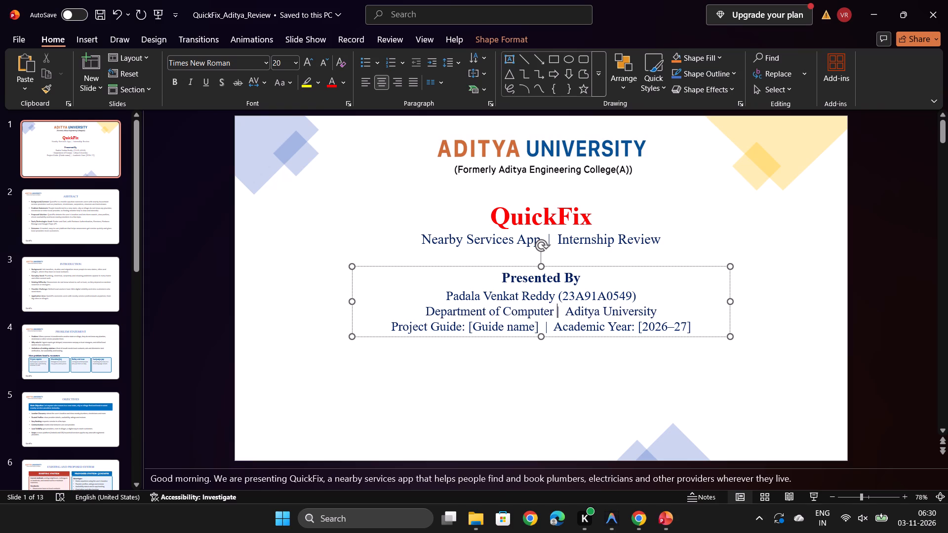
pyautogui.write('Science and Engineering')
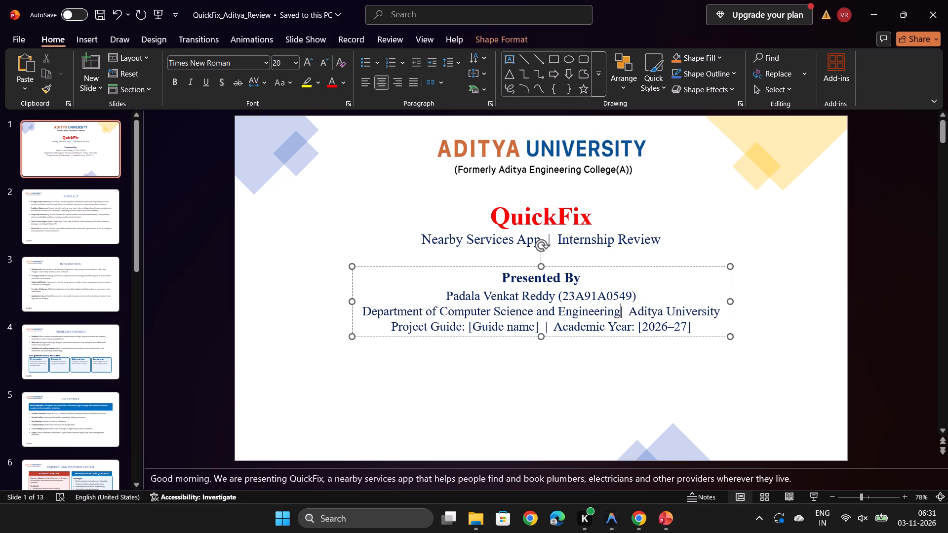
# Remove the separator after the department name and put Aditya University on its own line.
pyautogui.click(628, 317)
pyautogui.press('BackSpace')
pyautogui.press('BackSpace')
pyautogui.press('BackSpace')
pyautogui.press('BackSpace')
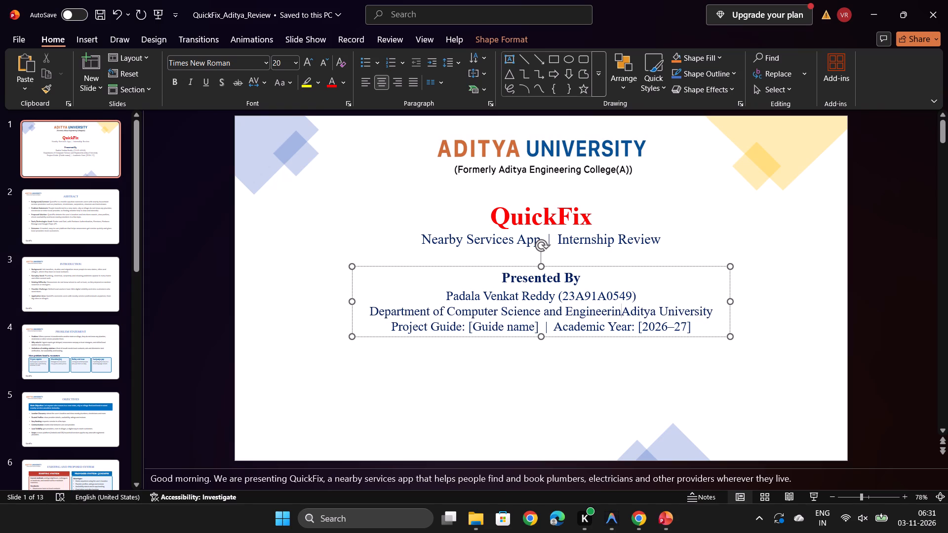
pyautogui.press('g')
pyautogui.press('Return')
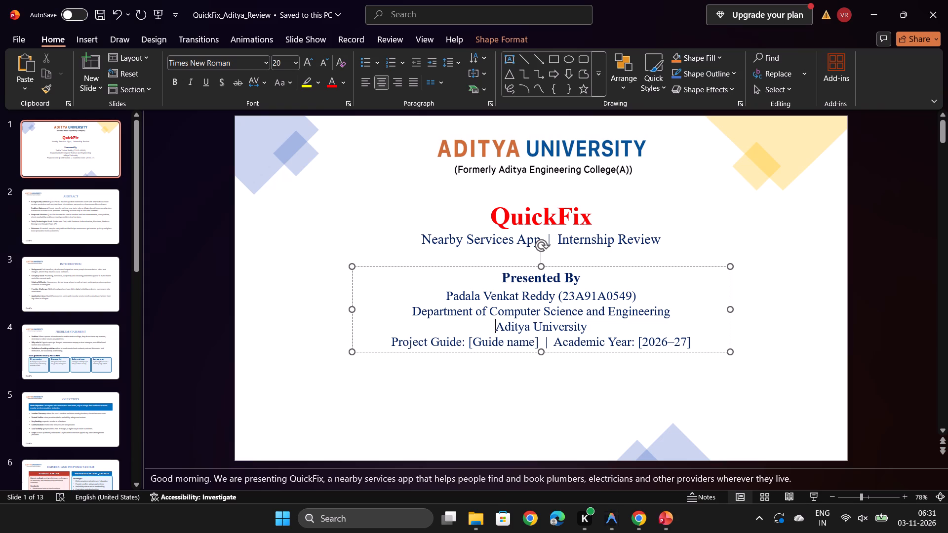
# Remove the separator after the project guide placeholder and put Academic Year on its own line.
pyautogui.click(554, 343)
pyautogui.press('BackSpace')
pyautogui.press('BackSpace')
pyautogui.press('BackSpace')
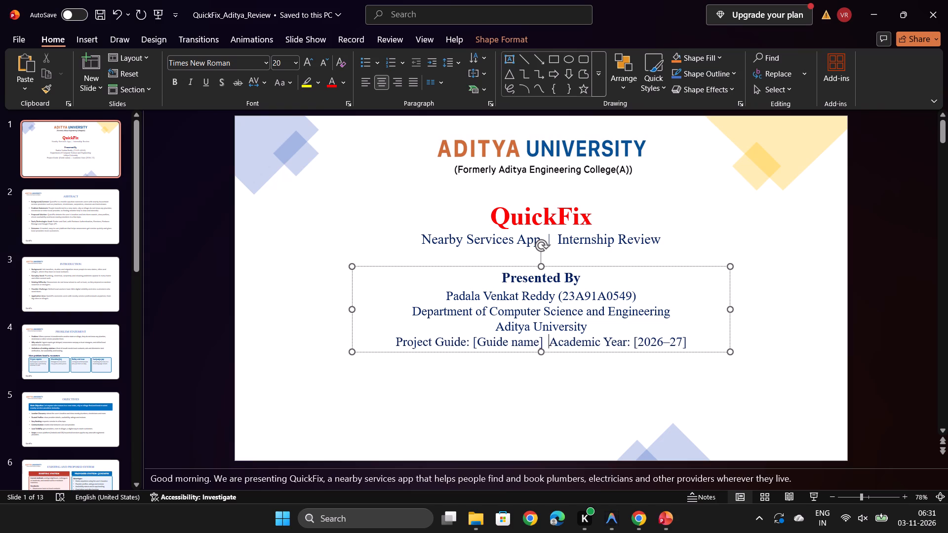
pyautogui.press('BackSpace')
pyautogui.press('BackSpace')
pyautogui.press('Return')
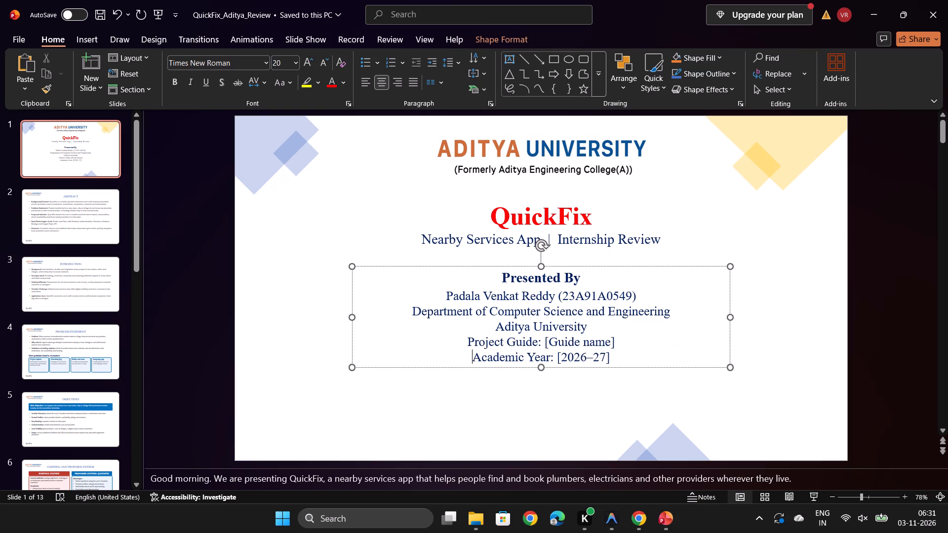
# Remove the square brackets around 2026–27 in the Academic Year line.
pyautogui.click(610, 356)
pyautogui.press('BackSpace')
pyautogui.press('Left')
pyautogui.press('Left')
pyautogui.press('Left')
pyautogui.press('Left')
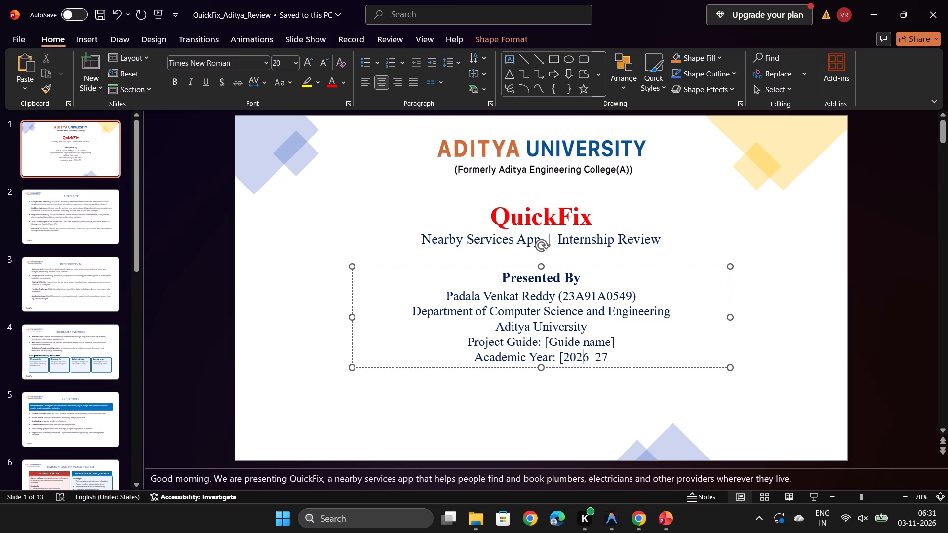
pyautogui.press('Left')
pyautogui.press('Left')
pyautogui.press('Left')
pyautogui.press('Left')
pyautogui.press('Right')
pyautogui.press('BackSpace')
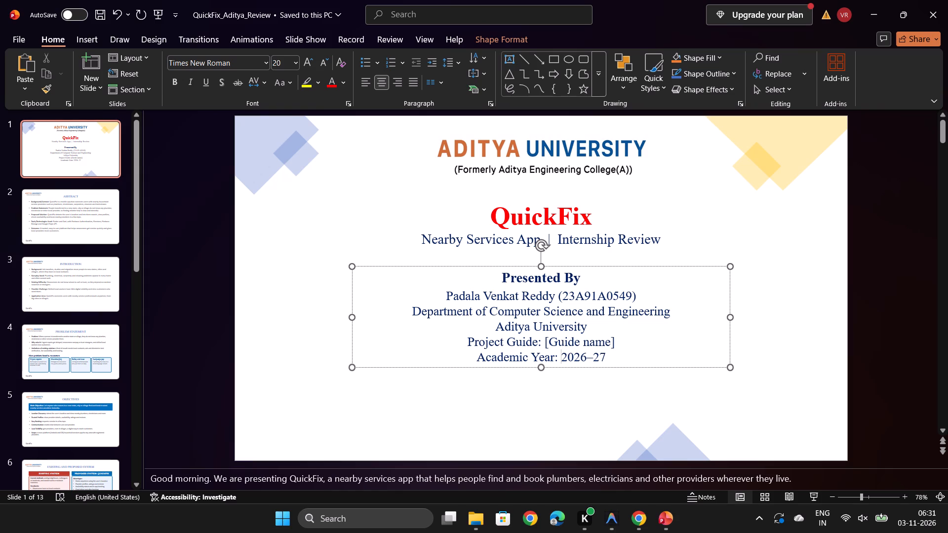
# Open Notepad and copy the slide-by-slide outline from Slide 1: Title Slide through "Datasets and tools used", minimizing Notepad when done.
pyautogui.scroll(-1, 549, 385)
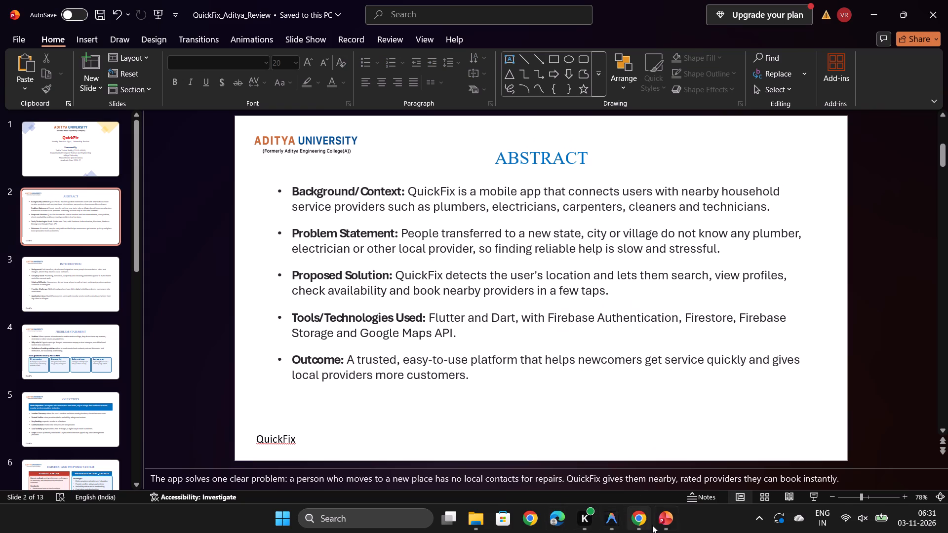
pyautogui.click(391, 519)
pyautogui.write('notepad')
pyautogui.press('Return')
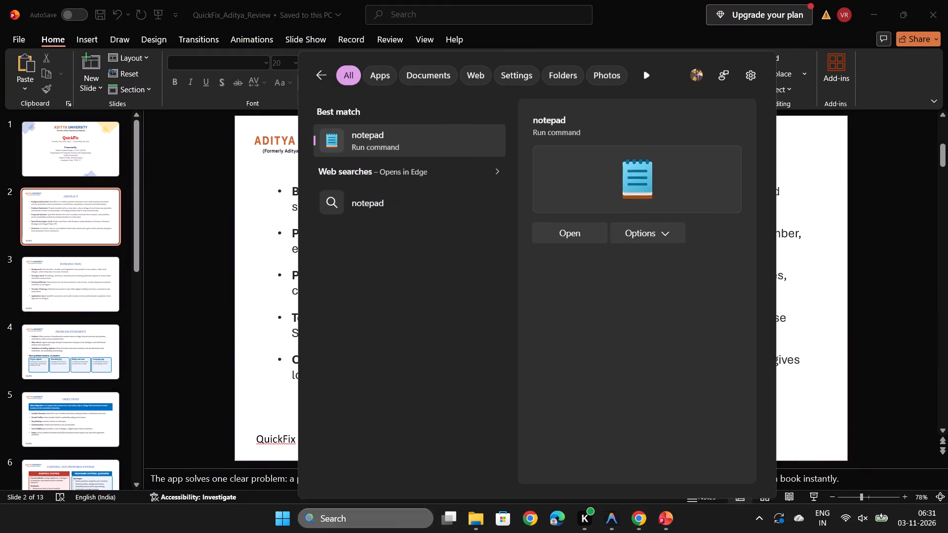
pyautogui.click(266, 266)
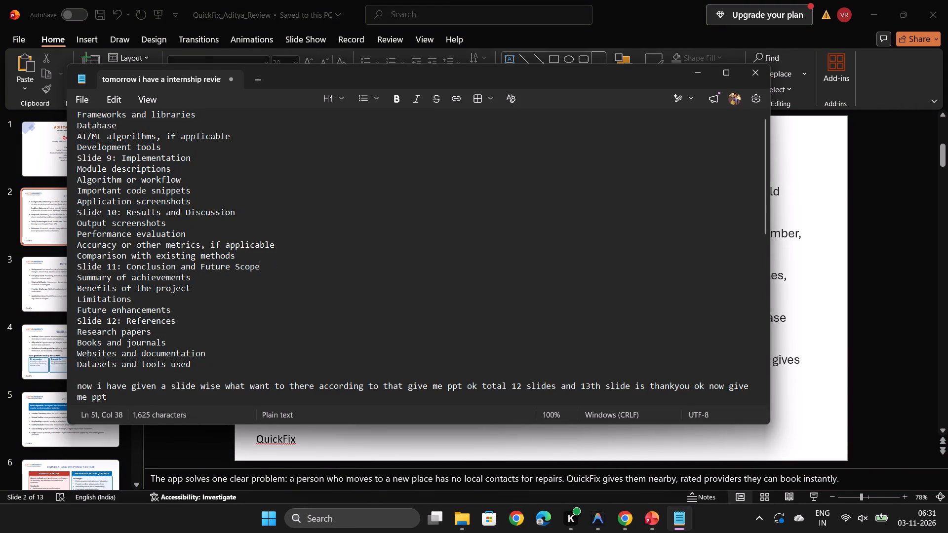
pyautogui.moveTo(195, 364); pyautogui.dragTo(57, 112)
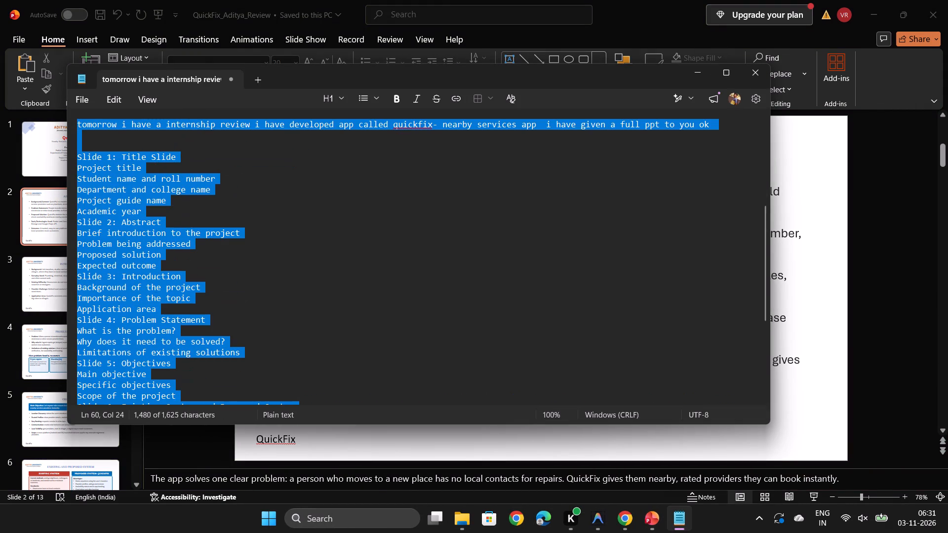
pyautogui.moveTo(57, 112); pyautogui.dragTo(61, 154)
pyautogui.hotkey('ctrl', 'c')
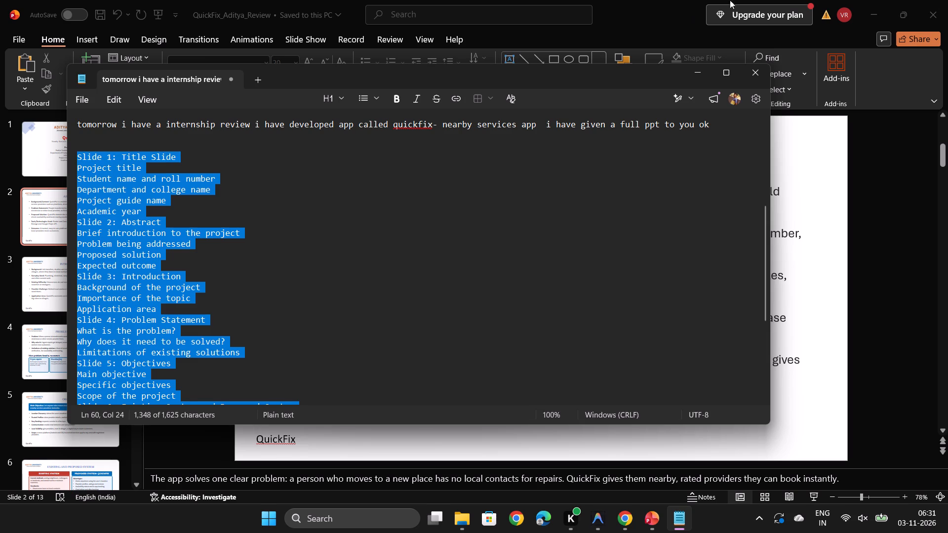
pyautogui.click(700, 76)
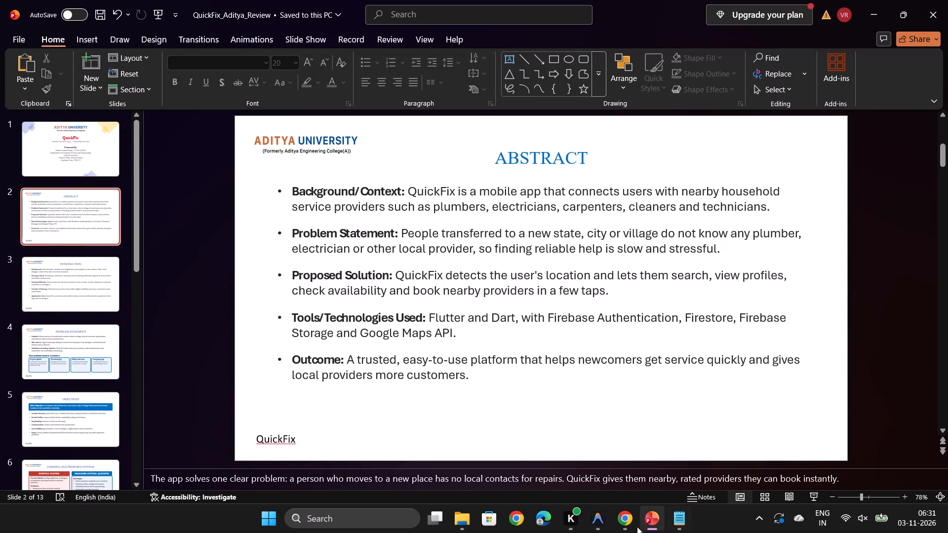
pyautogui.click(400, 517)
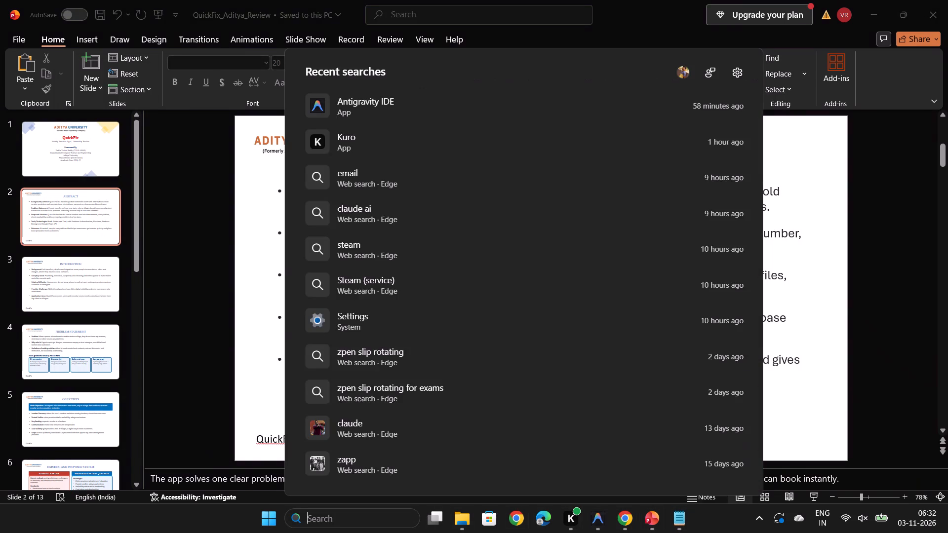
pyautogui.press('c')
pyautogui.press('Down')
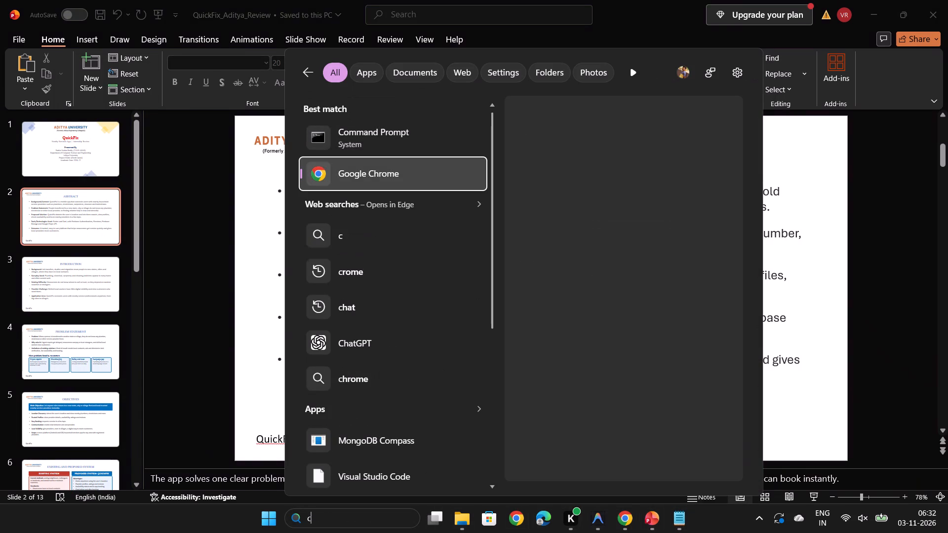
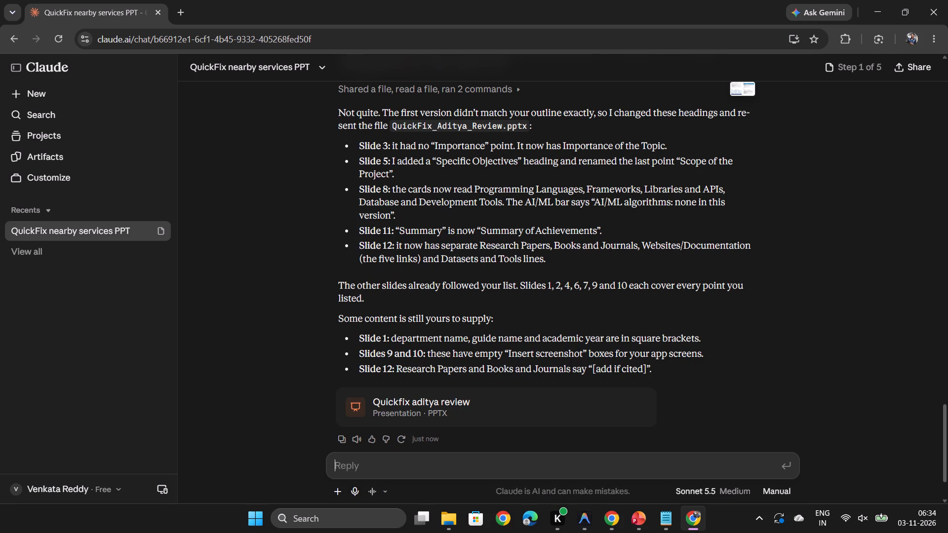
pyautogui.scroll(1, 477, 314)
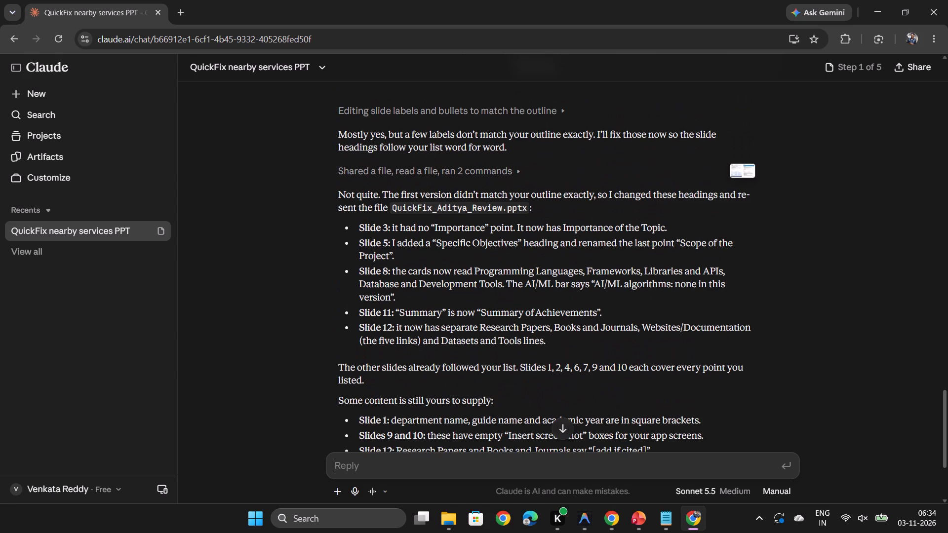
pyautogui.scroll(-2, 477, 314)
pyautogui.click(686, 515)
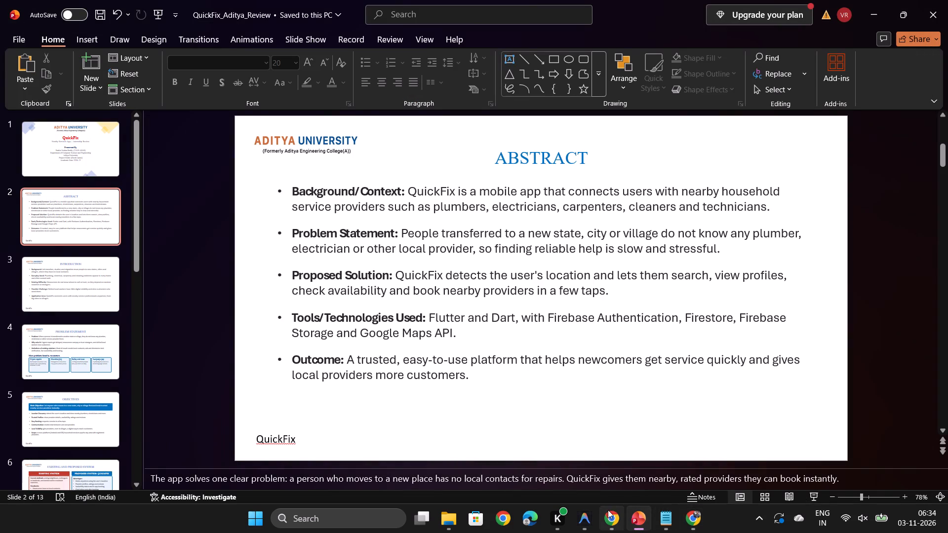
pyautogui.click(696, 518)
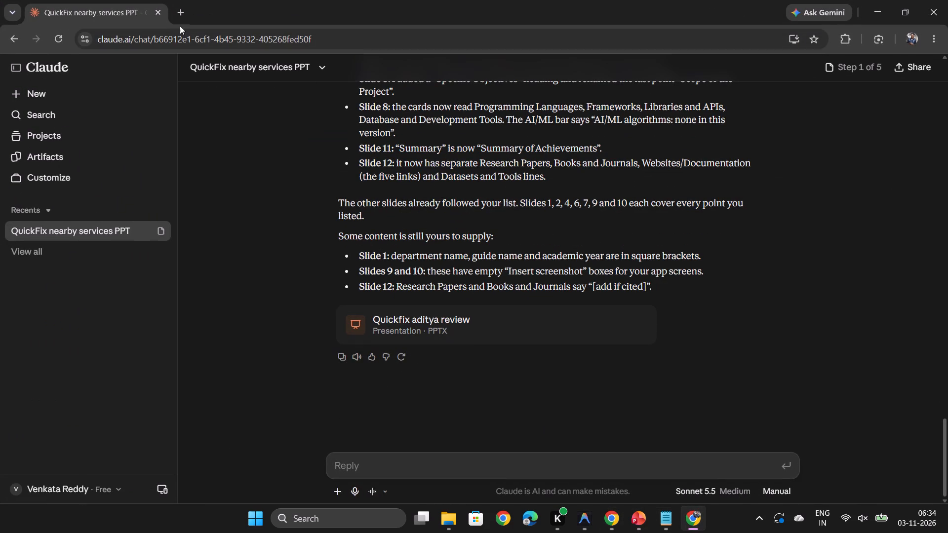
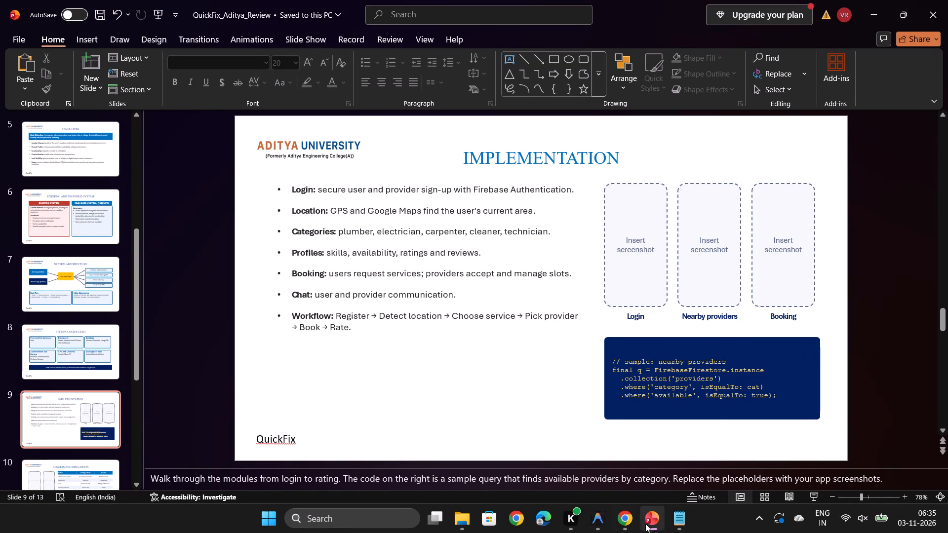
# Switch from the Implementation slide to the Chrome window running the QuickFix app in Device Preview.
pyautogui.click(628, 517)
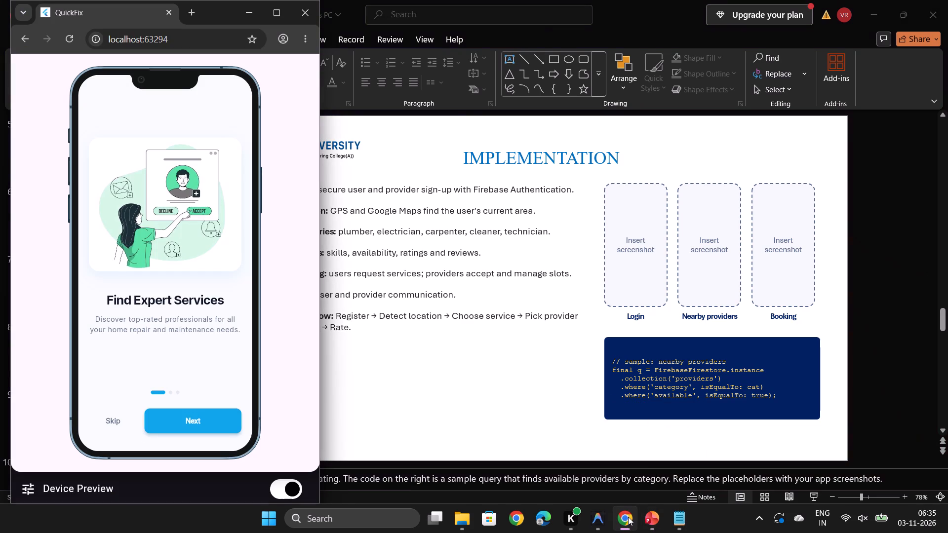
# Skip the QuickFix onboarding and capture a screen snip of the phone frame showing the Welcome Back sign-in screen.
pyautogui.click(119, 419)
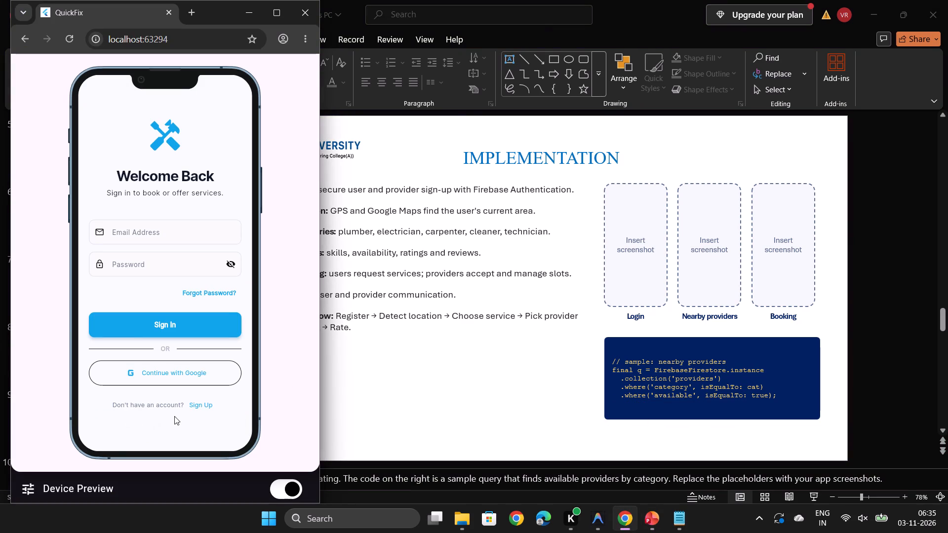
pyautogui.press('Print')
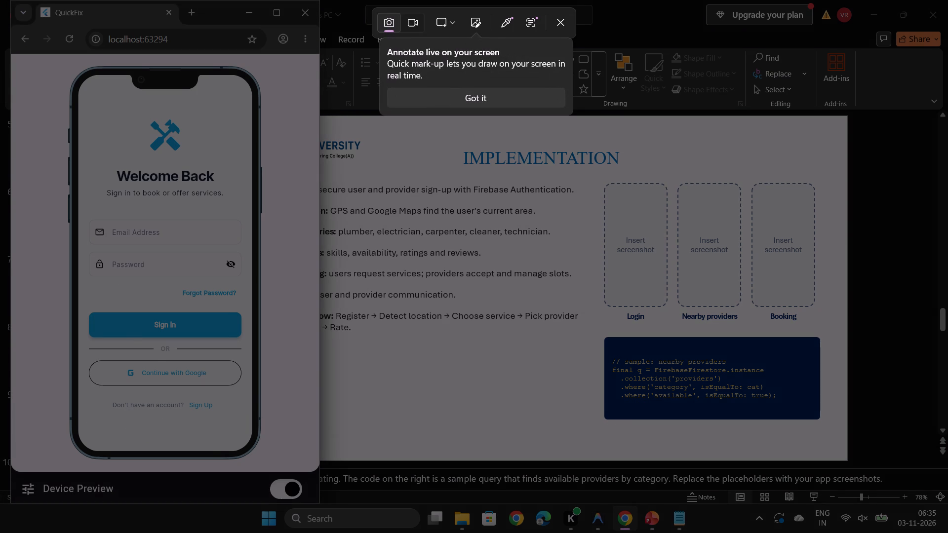
pyautogui.moveTo(69, 64); pyautogui.dragTo(131, 197)
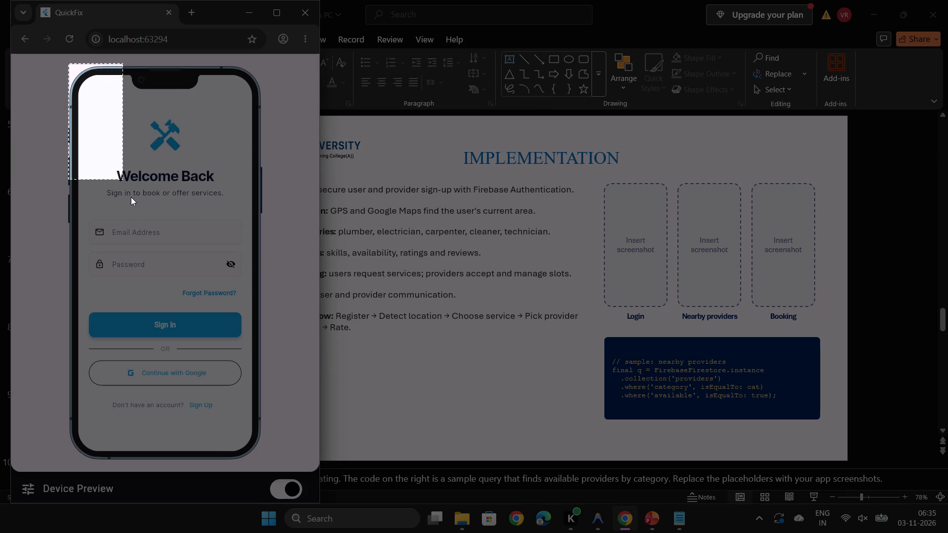
pyautogui.moveTo(131, 197); pyautogui.dragTo(261, 462)
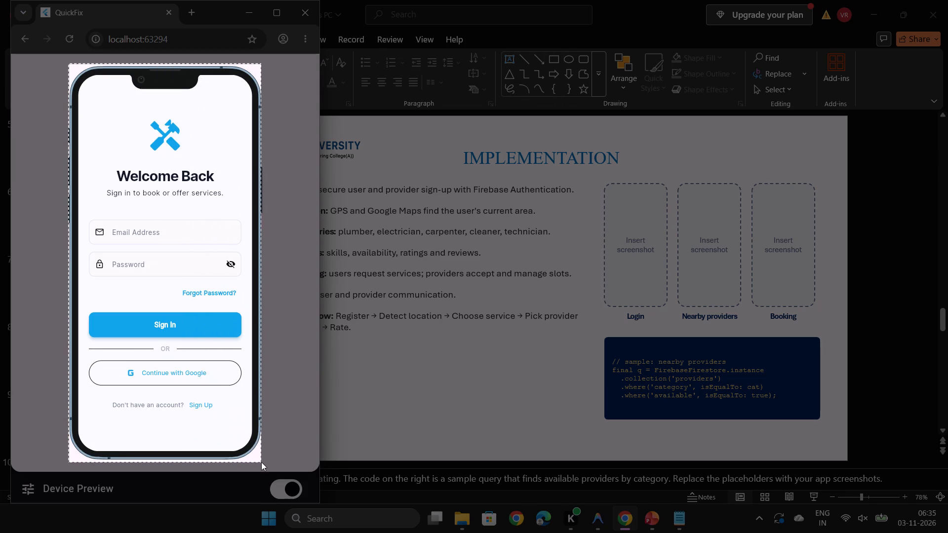
pyautogui.moveTo(261, 462); pyautogui.dragTo(265, 461)
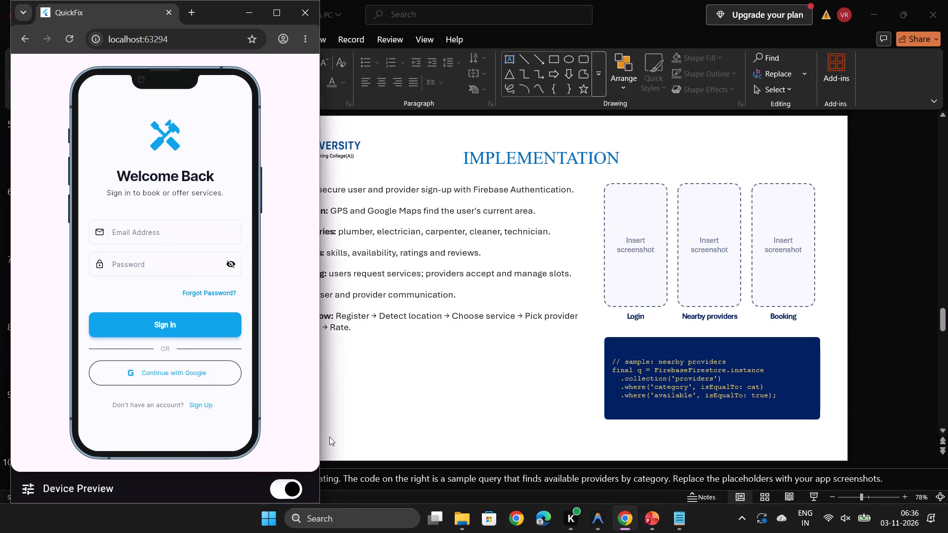
# In PowerPoint, paste the captured sign-in screen onto the Implementation slide and shrink it to cover the Login screenshot placeholder.
pyautogui.click(543, 357)
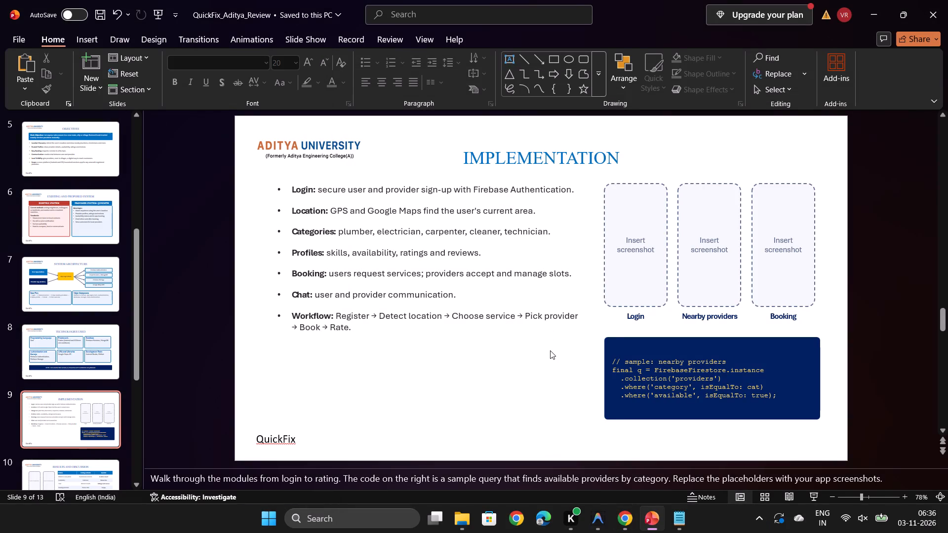
pyautogui.hotkey('ctrl', 'v')
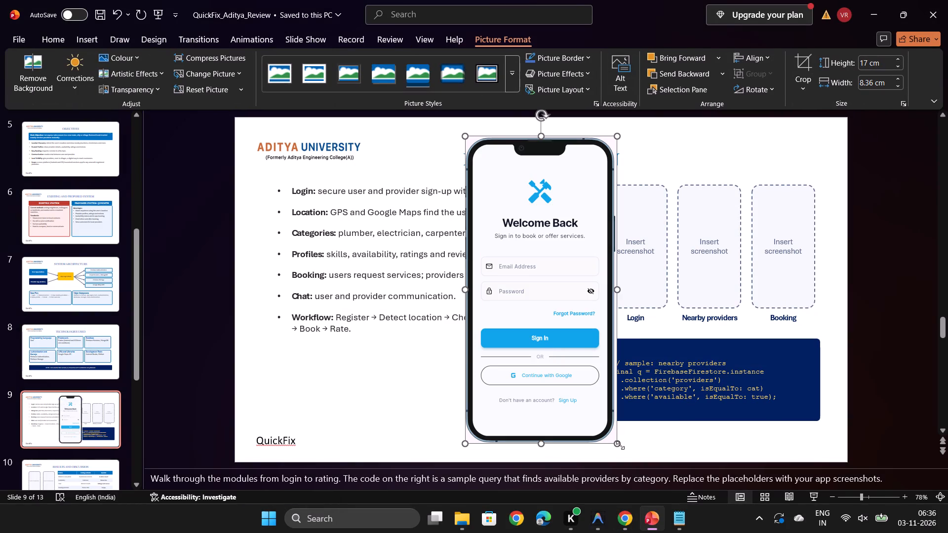
pyautogui.moveTo(618, 446); pyautogui.dragTo(539, 313)
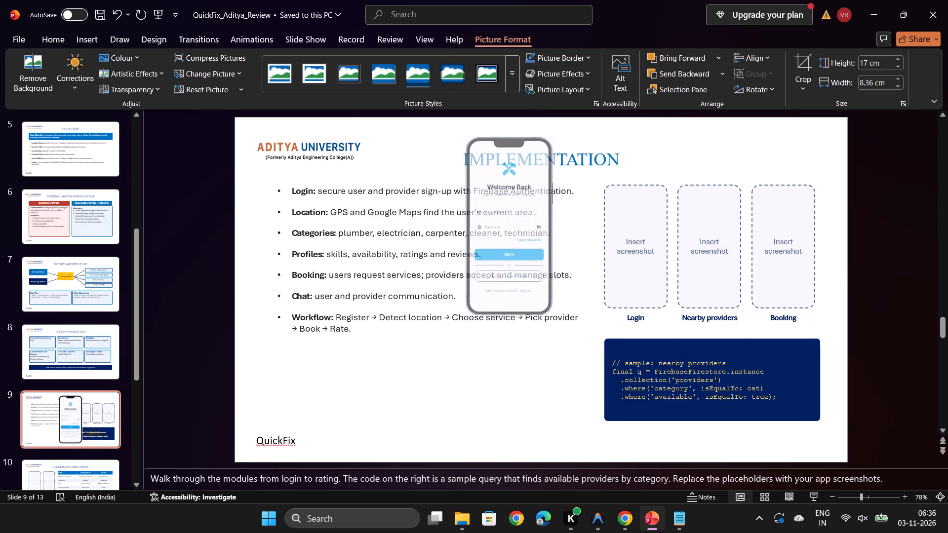
pyautogui.moveTo(539, 313); pyautogui.dragTo(526, 291)
pyautogui.moveTo(496, 223); pyautogui.dragTo(617, 248)
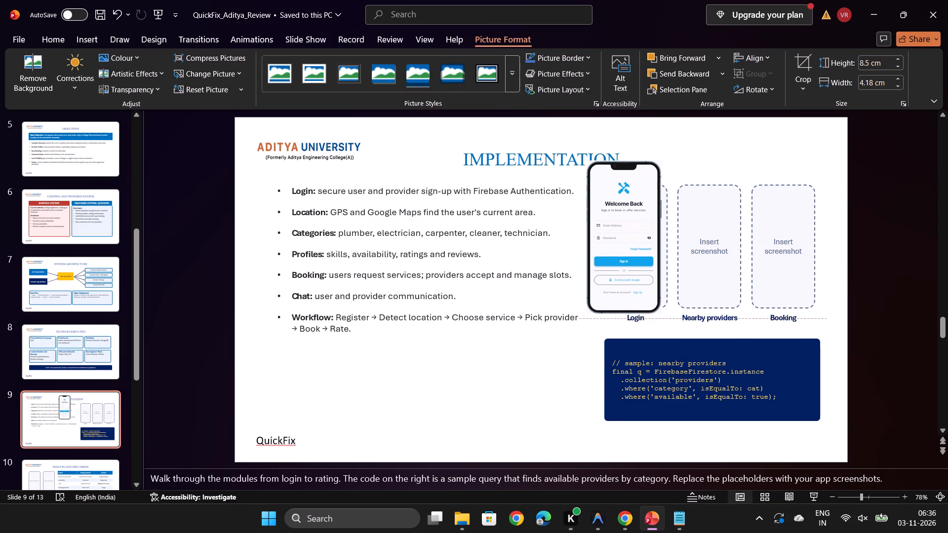
pyautogui.moveTo(617, 248); pyautogui.dragTo(626, 246)
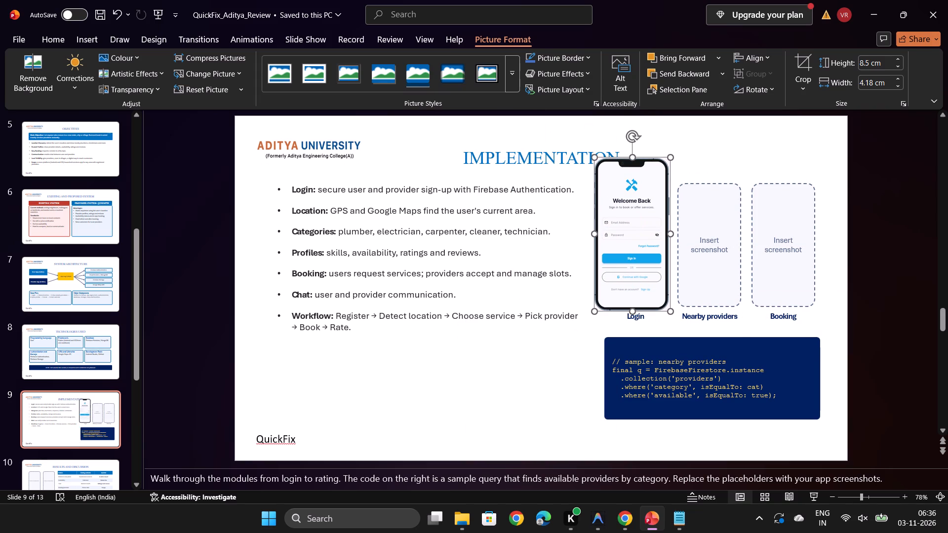
pyautogui.moveTo(594, 156); pyautogui.dragTo(602, 178)
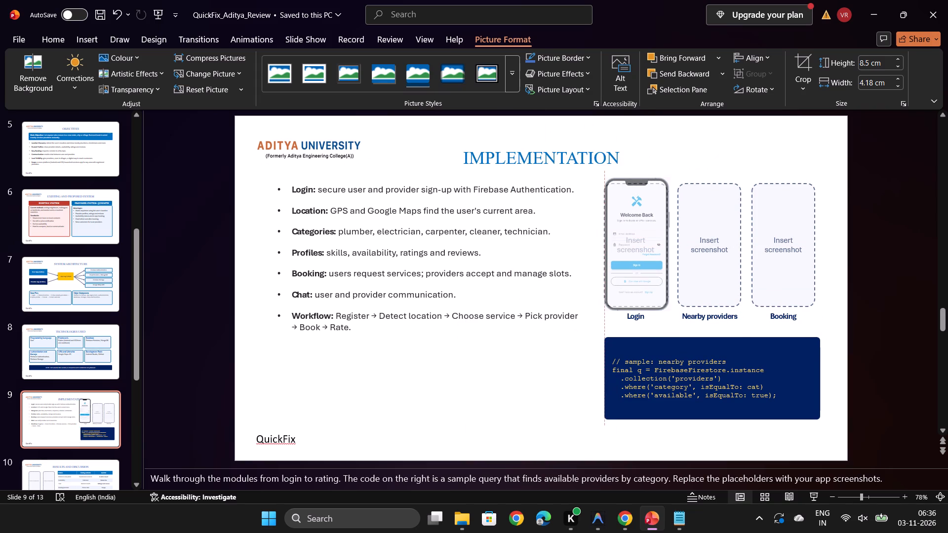
pyautogui.moveTo(602, 178); pyautogui.dragTo(603, 178)
pyautogui.moveTo(603, 178); pyautogui.dragTo(602, 176)
pyautogui.click(583, 253)
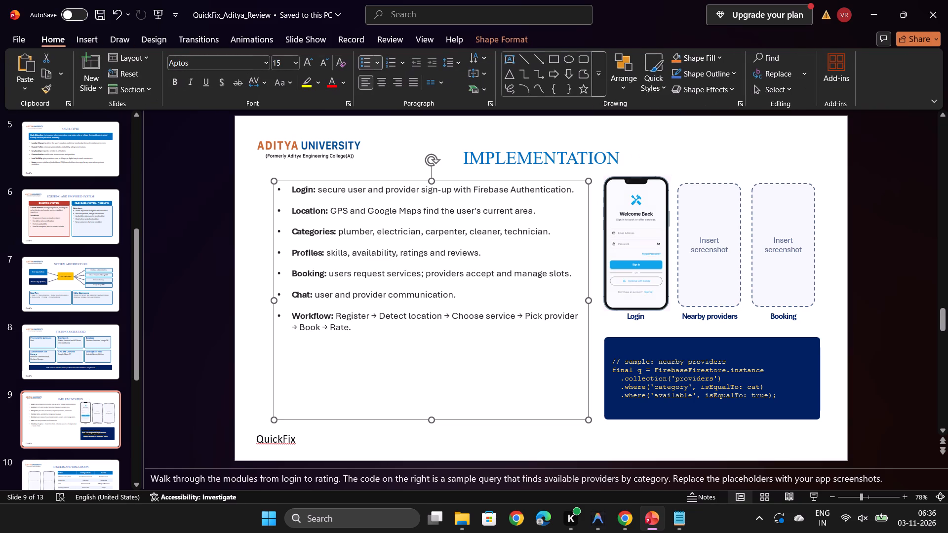
pyautogui.click(629, 430)
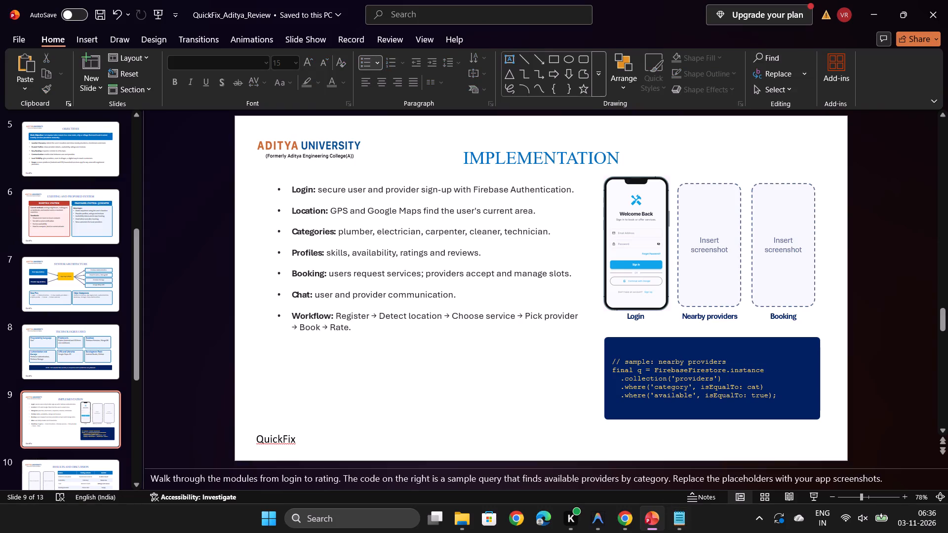
# Switch back to the QuickFix preview in Chrome and enter the account email address in the sign-in form.
pyautogui.click(631, 523)
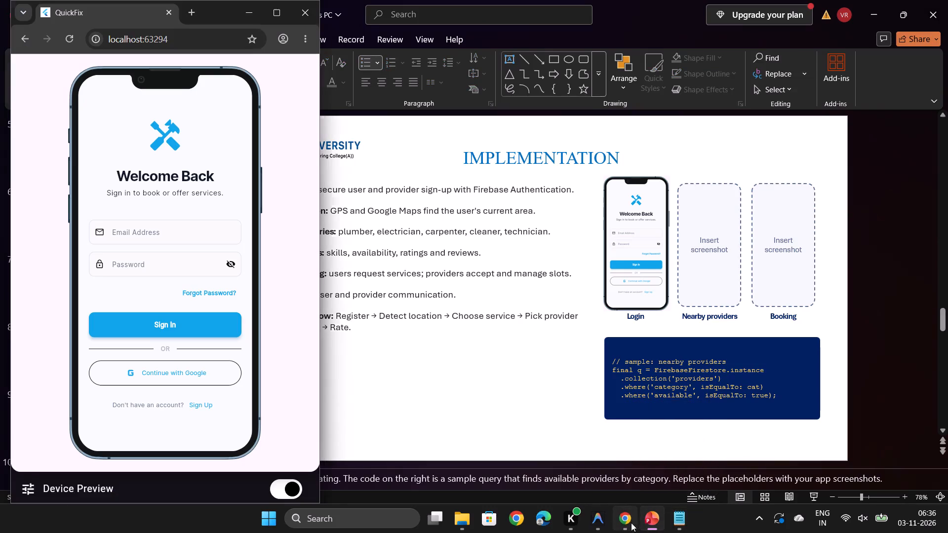
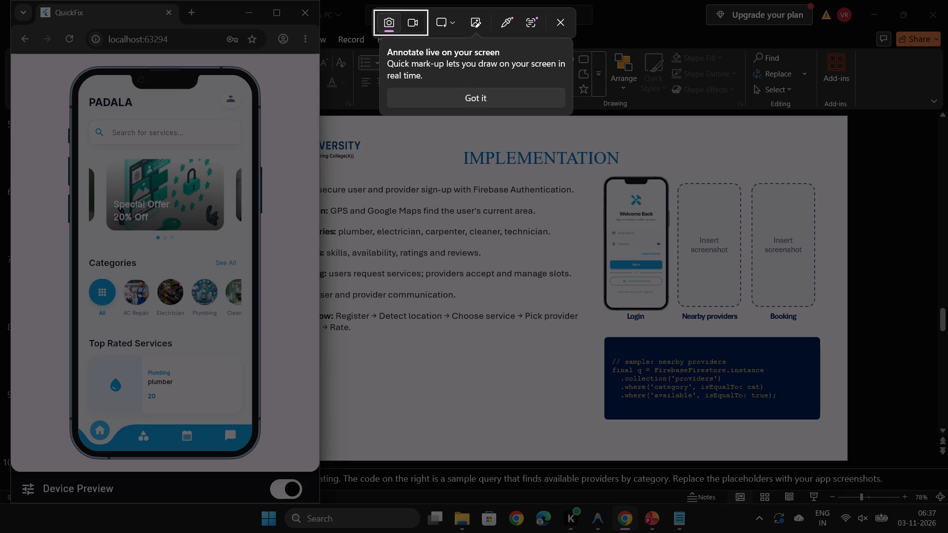
# Capture a screen snip of the phone frame showing the QuickFix home screen.
pyautogui.moveTo(68, 65); pyautogui.dragTo(197, 288)
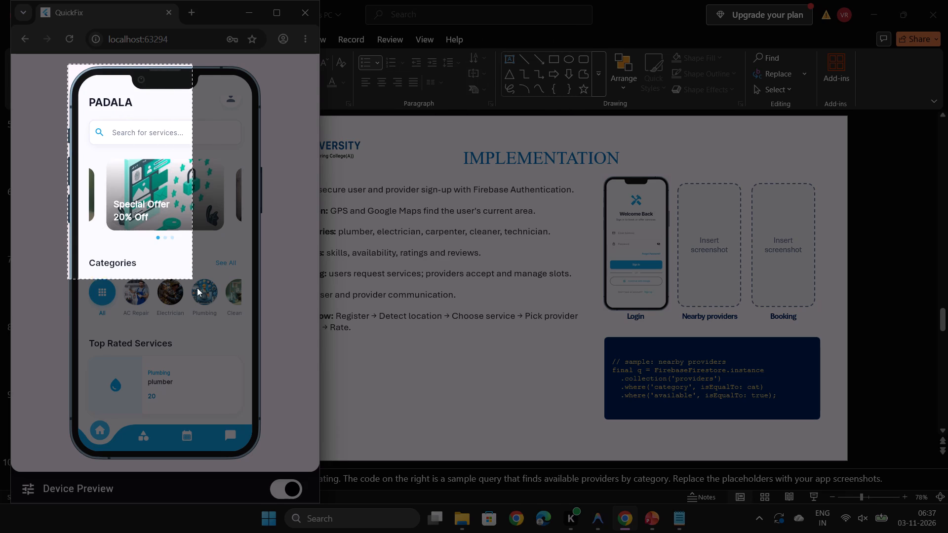
pyautogui.moveTo(197, 288); pyautogui.dragTo(265, 460)
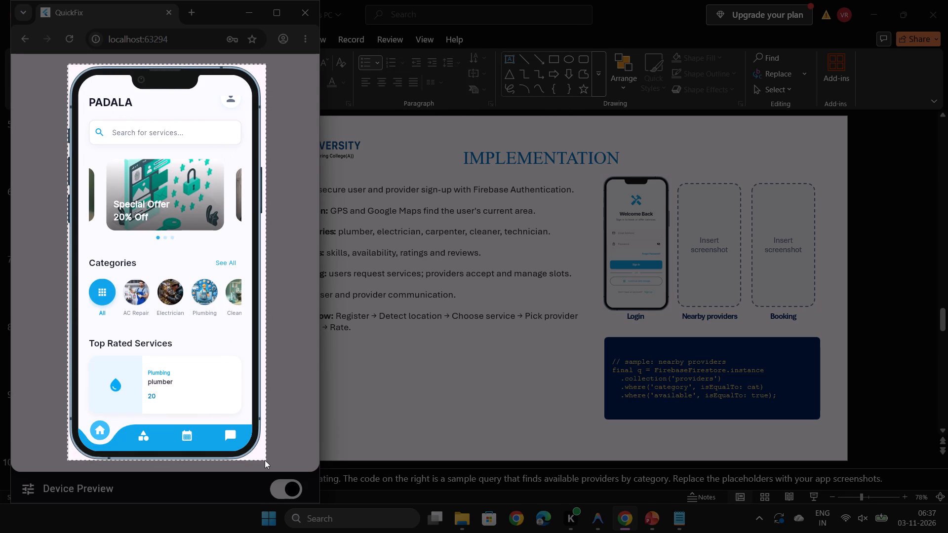
pyautogui.moveTo(265, 460); pyautogui.dragTo(264, 461)
# In PowerPoint, paste the home screen capture onto the Implementation slide, shrink it to about 7.68 × 3.79 cm and cover the Nearby providers placeholder.
pyautogui.click(536, 418)
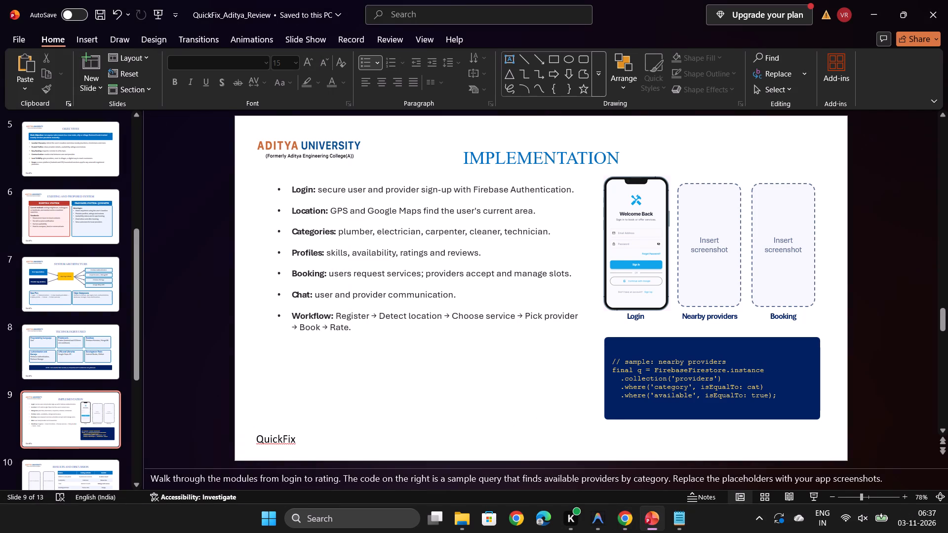
pyautogui.hotkey('ctrl', 'v')
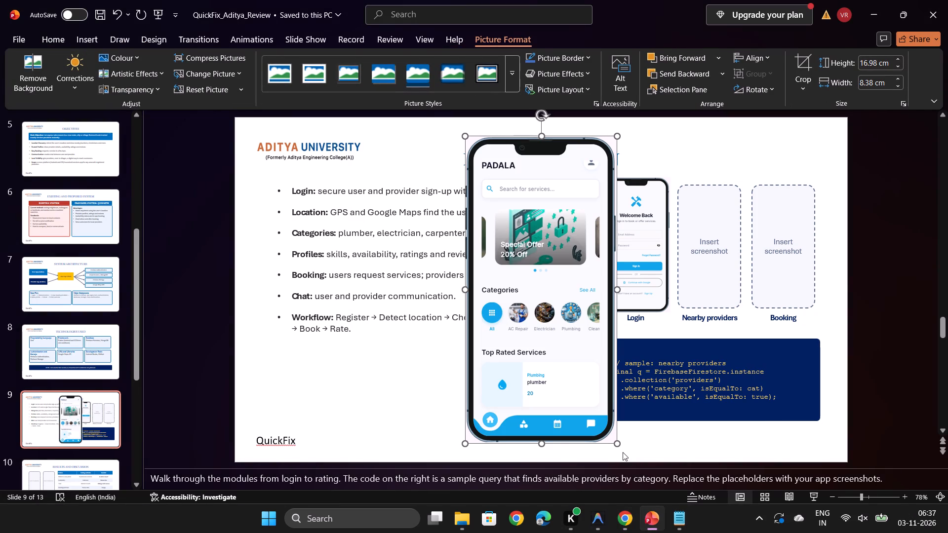
pyautogui.moveTo(618, 444); pyautogui.dragTo(481, 297)
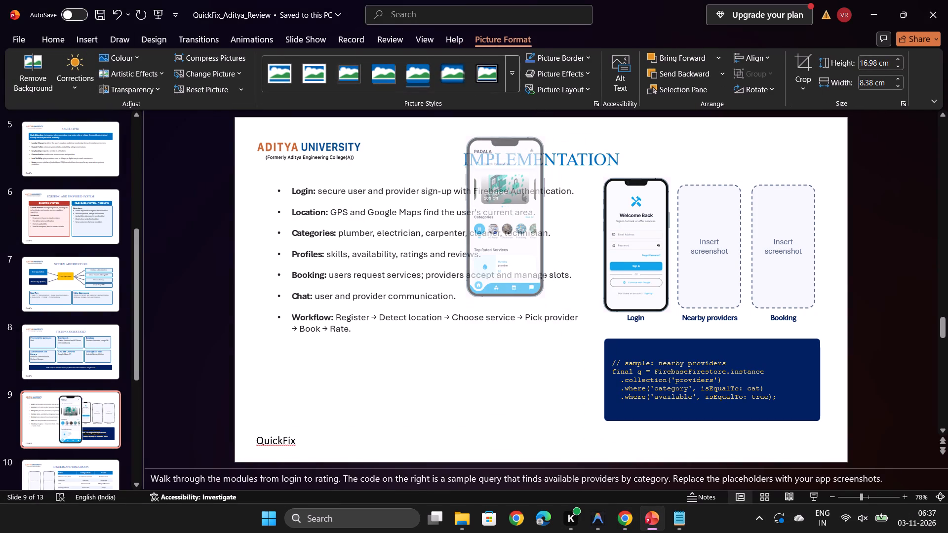
pyautogui.moveTo(481, 297); pyautogui.dragTo(473, 287)
pyautogui.moveTo(470, 227); pyautogui.dragTo(575, 249)
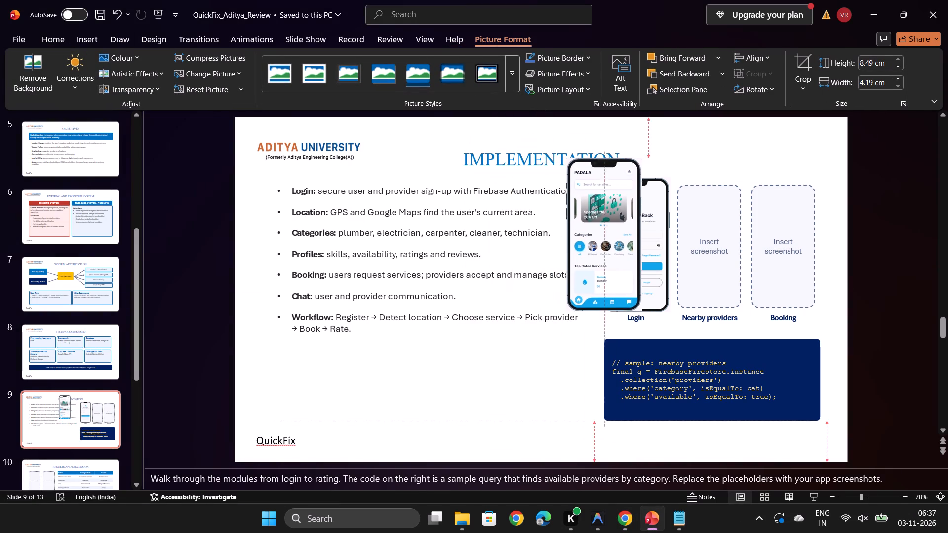
pyautogui.moveTo(575, 249); pyautogui.dragTo(599, 250)
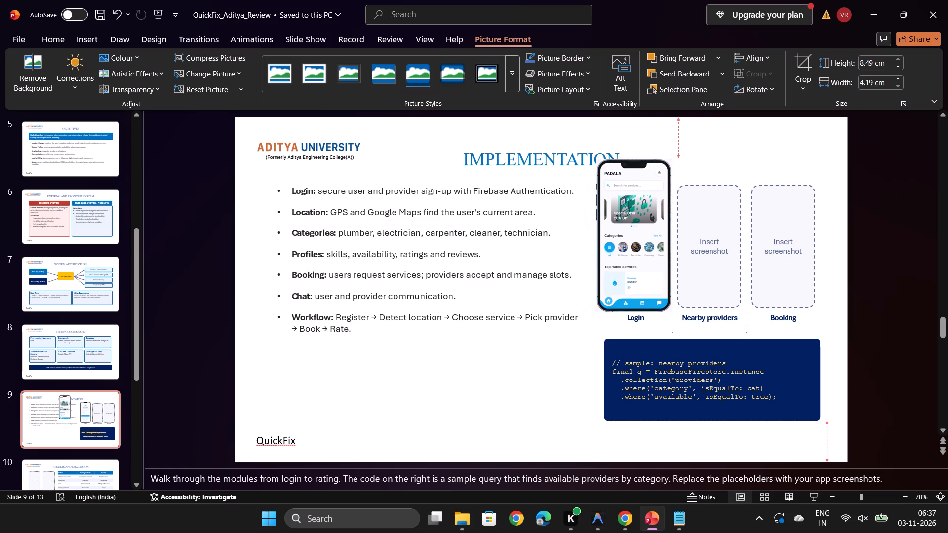
pyautogui.moveTo(599, 250); pyautogui.dragTo(599, 251)
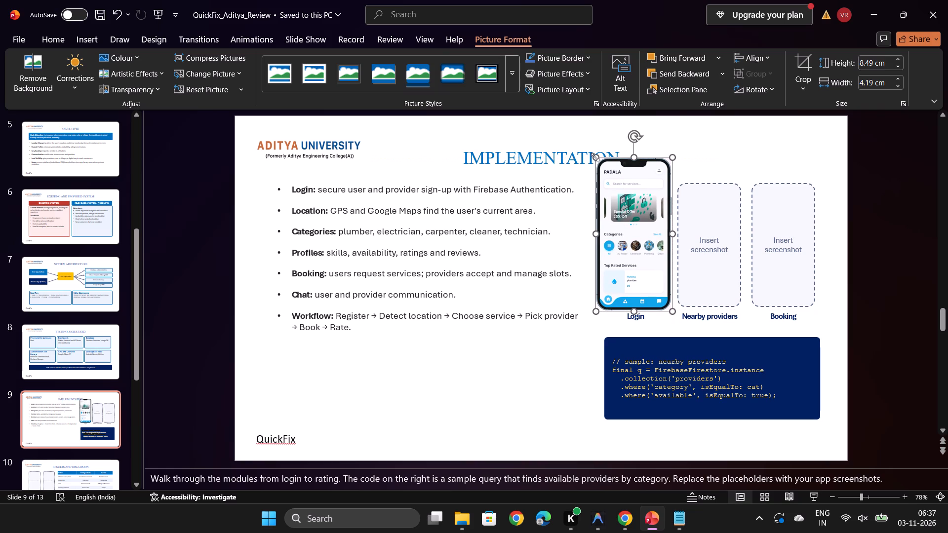
pyautogui.moveTo(595, 155); pyautogui.dragTo(604, 179)
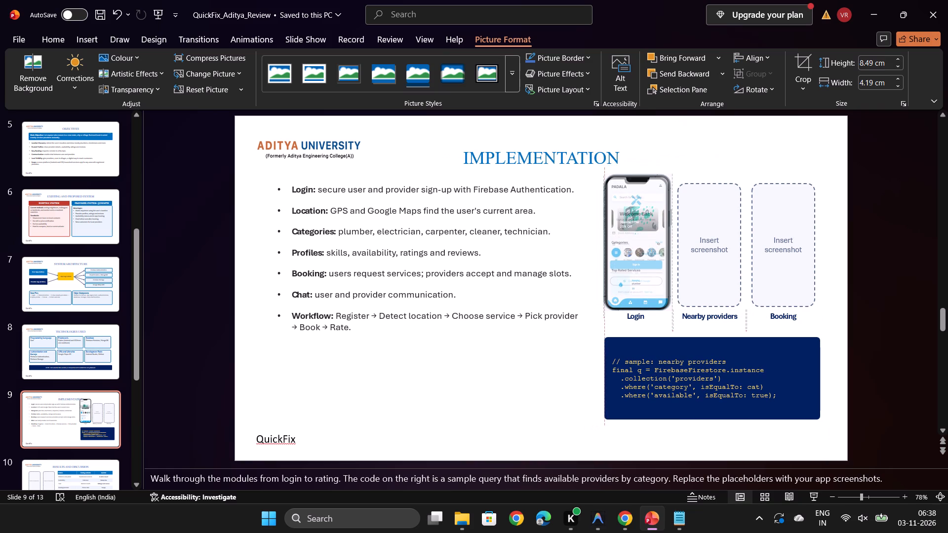
pyautogui.moveTo(604, 179); pyautogui.dragTo(601, 182)
pyautogui.moveTo(628, 210); pyautogui.dragTo(694, 211)
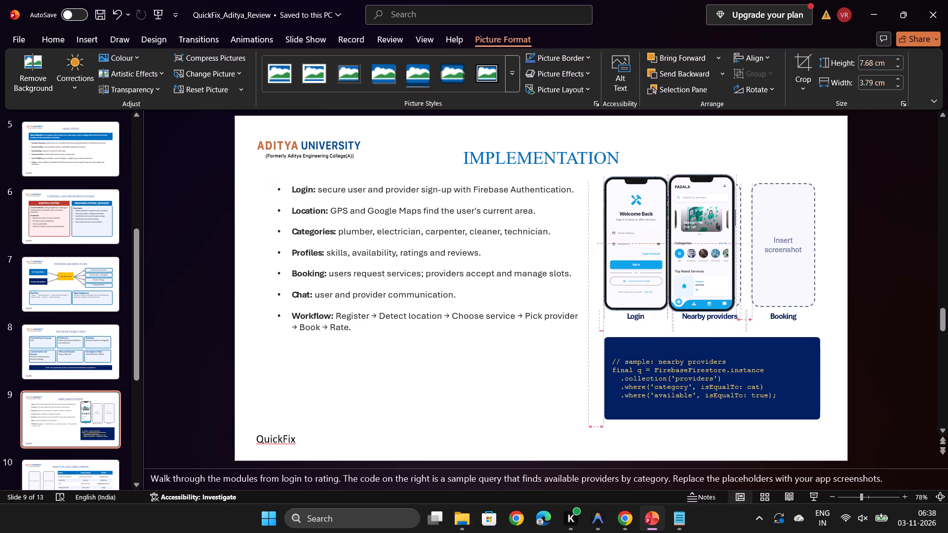
pyautogui.moveTo(694, 211); pyautogui.dragTo(701, 212)
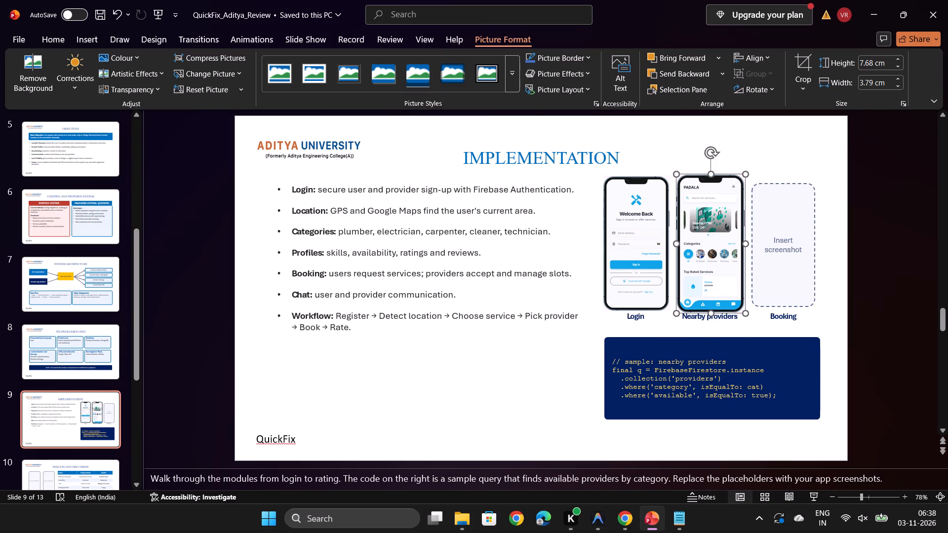
# Switch to the QuickFix preview in Chrome, open the top-rated plumber service and start booking it.
pyautogui.click(625, 524)
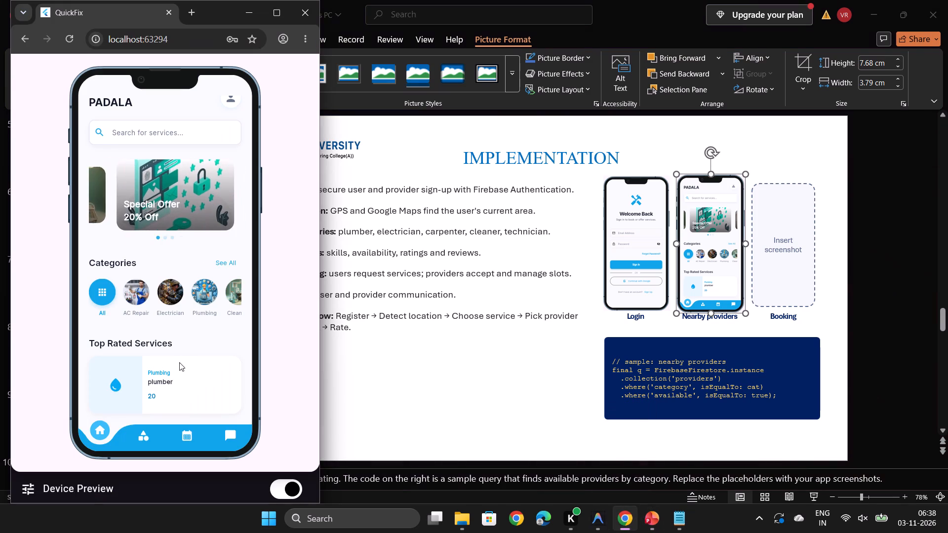
pyautogui.click(167, 392)
pyautogui.click(168, 424)
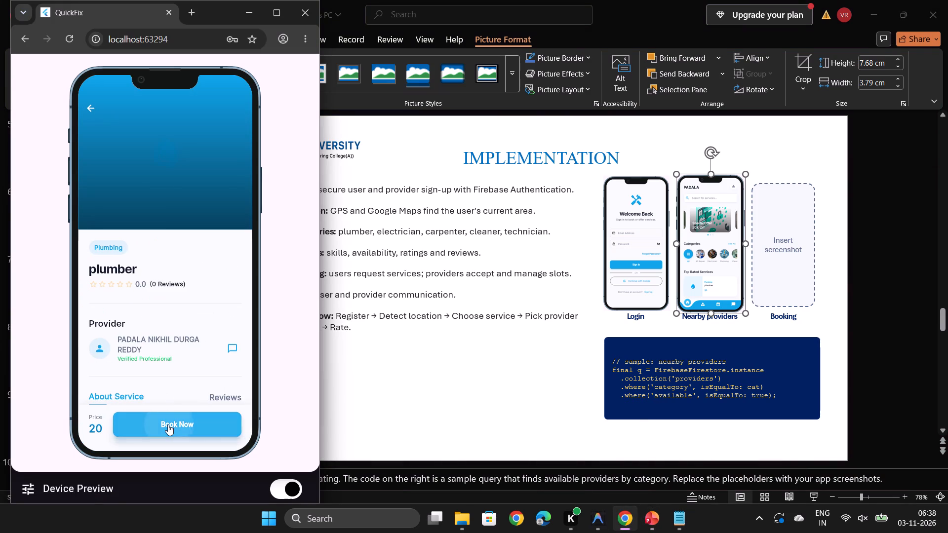
pyautogui.scroll(-1, 166, 330)
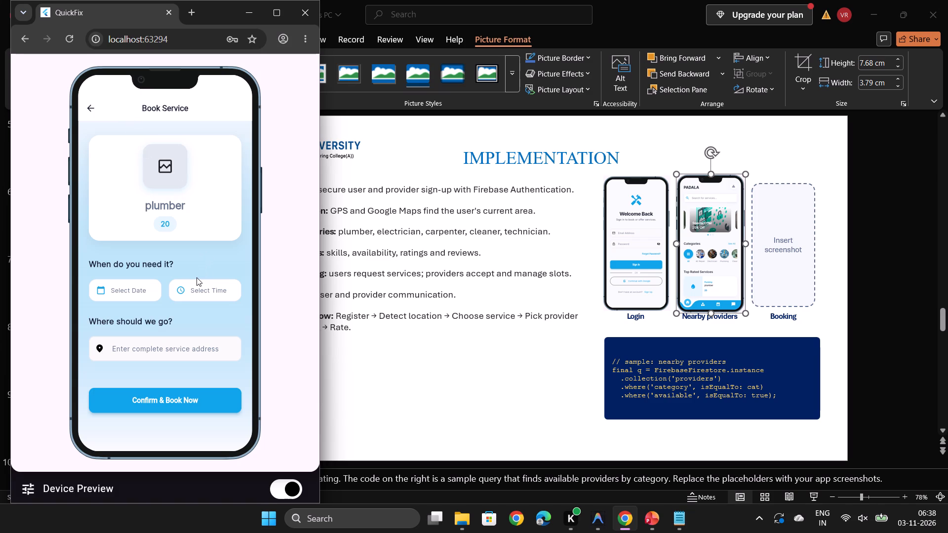
# Fill in the Book Service form with the date 16 Nov 2026, the time 10:38 AM and the service address.
pyautogui.click(130, 286)
pyautogui.click(131, 292)
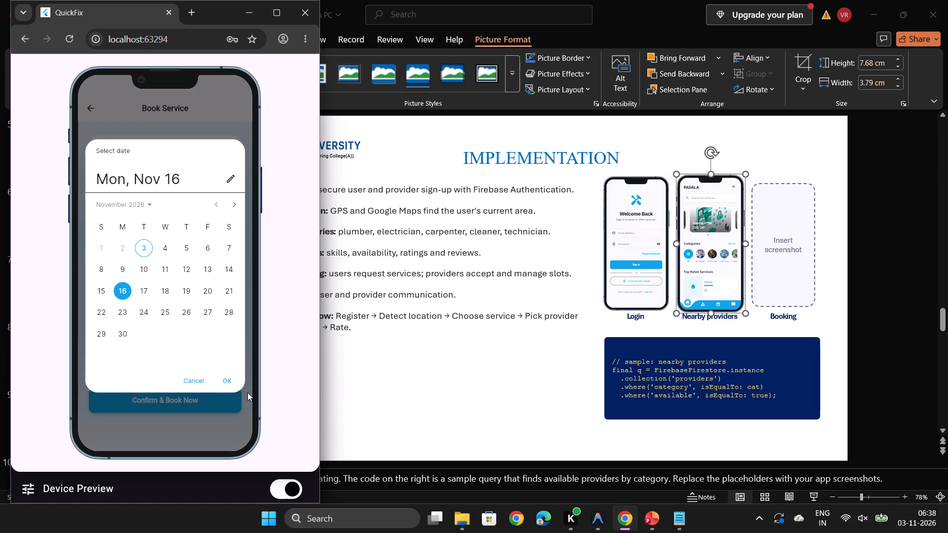
pyautogui.click(224, 377)
pyautogui.click(197, 287)
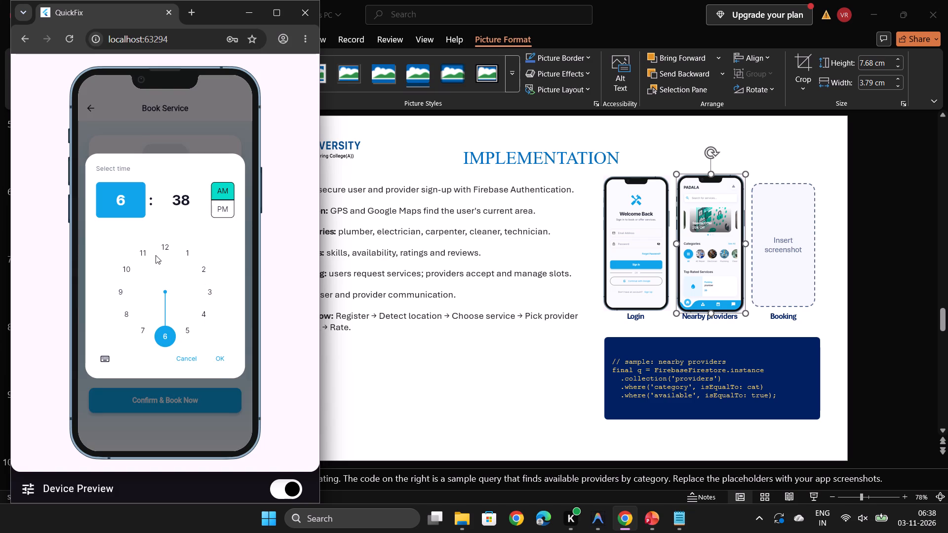
pyautogui.click(124, 267)
pyautogui.click(219, 358)
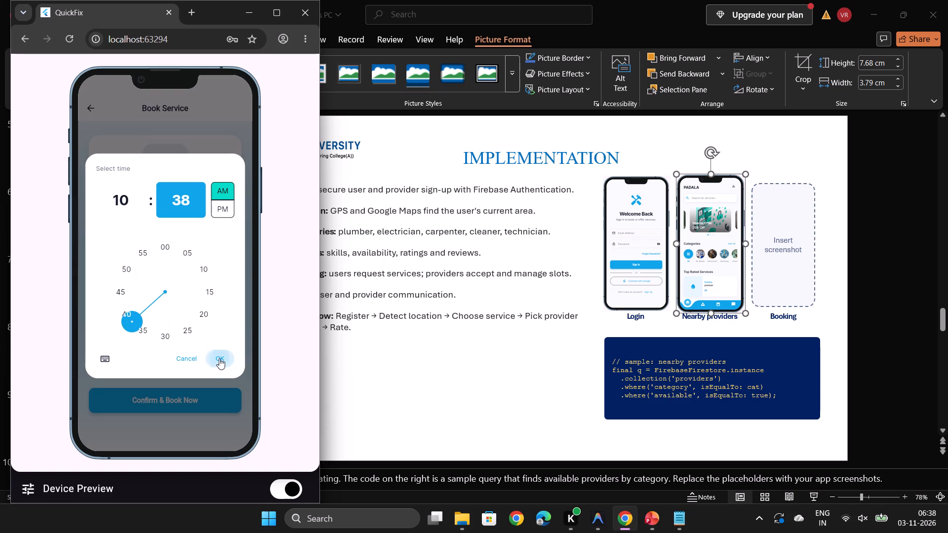
pyautogui.click(163, 347)
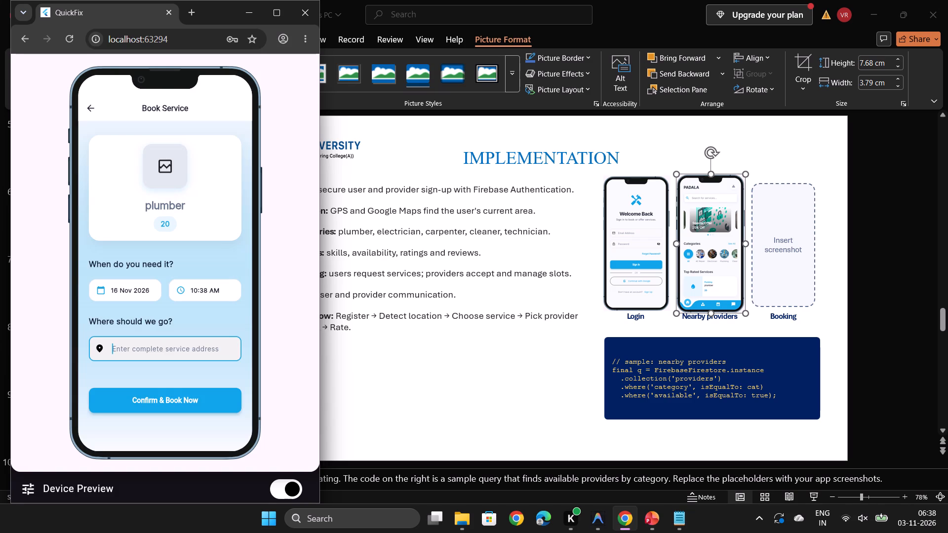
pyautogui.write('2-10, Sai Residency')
# Capture a screen snip of the phone frame showing the completed Book Service form.
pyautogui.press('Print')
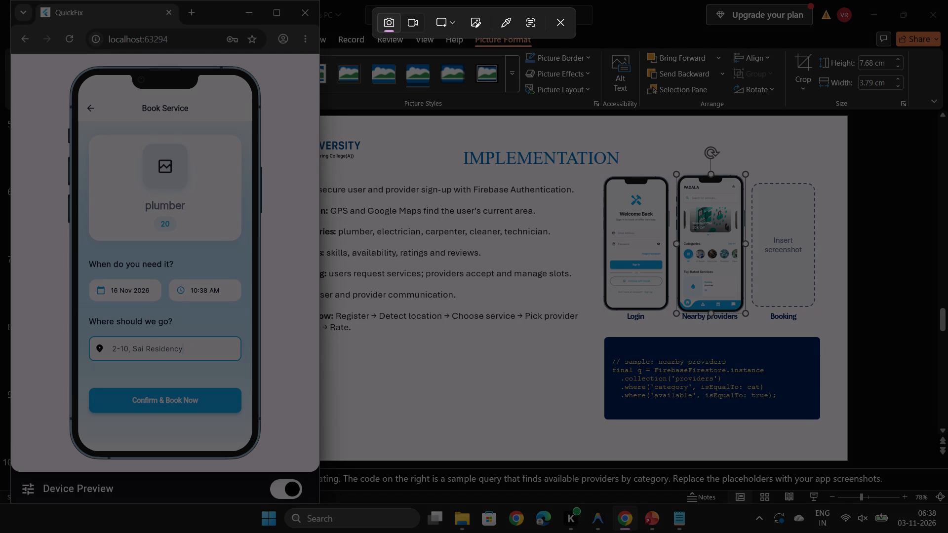
pyautogui.moveTo(67, 64); pyautogui.dragTo(256, 454)
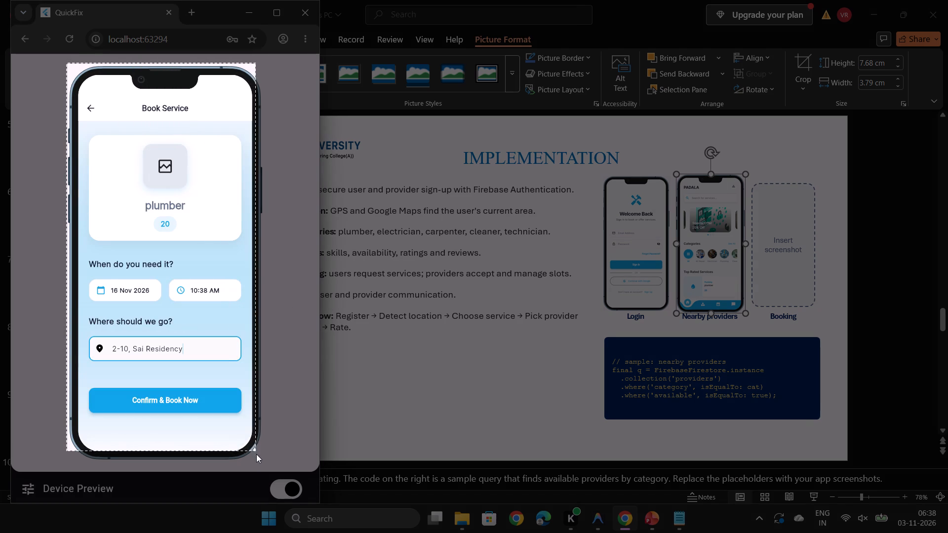
pyautogui.moveTo(256, 454); pyautogui.dragTo(263, 461)
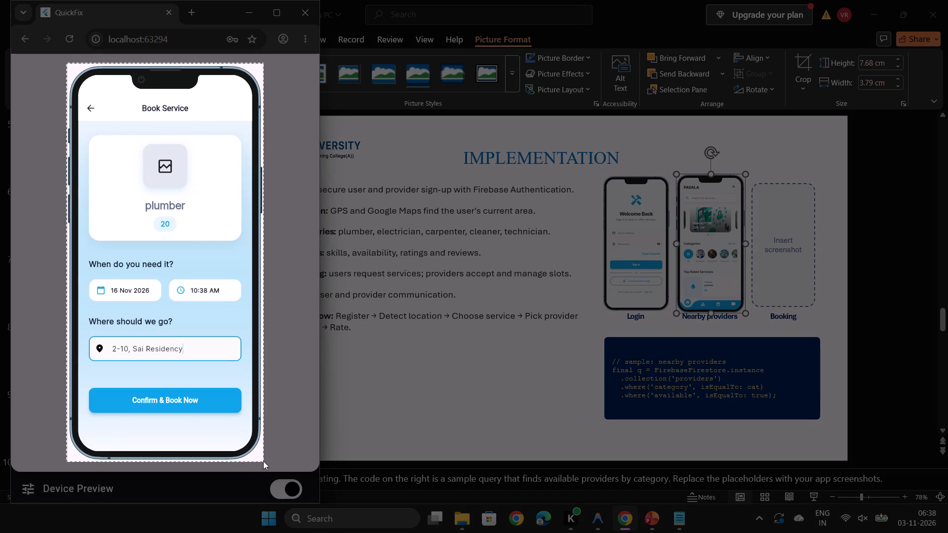
pyautogui.moveTo(263, 461); pyautogui.dragTo(264, 460)
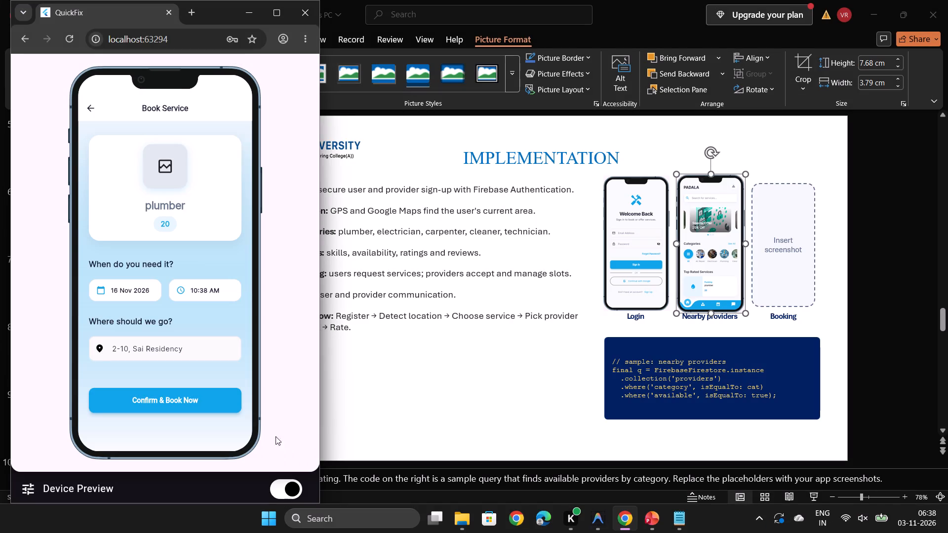
# In PowerPoint, paste the Book Service capture onto the Implementation slide, shrink it to about 7.68 × 3.8 cm and cover the Booking placeholder.
pyautogui.click(496, 429)
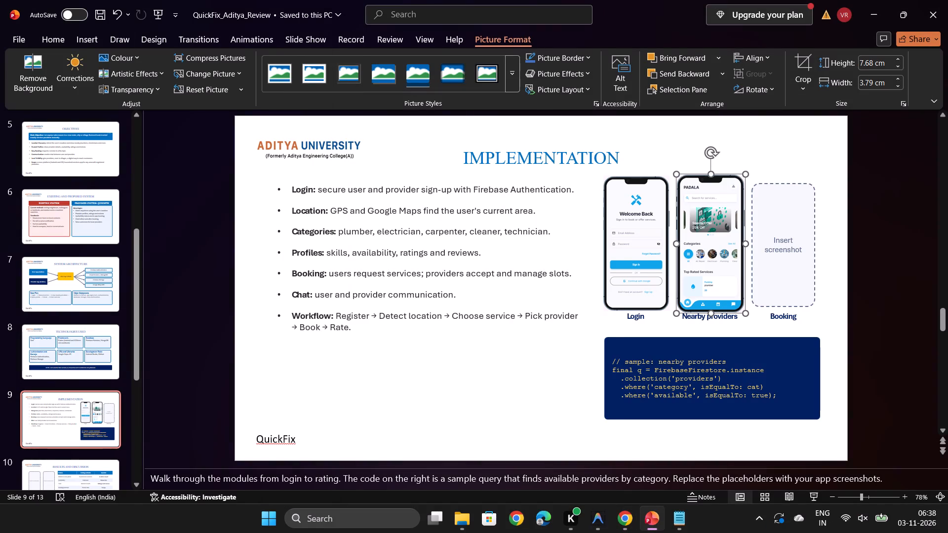
pyautogui.hotkey('ctrl', 'v')
pyautogui.moveTo(499, 287); pyautogui.dragTo(480, 256, button='right')
pyautogui.click(545, 340)
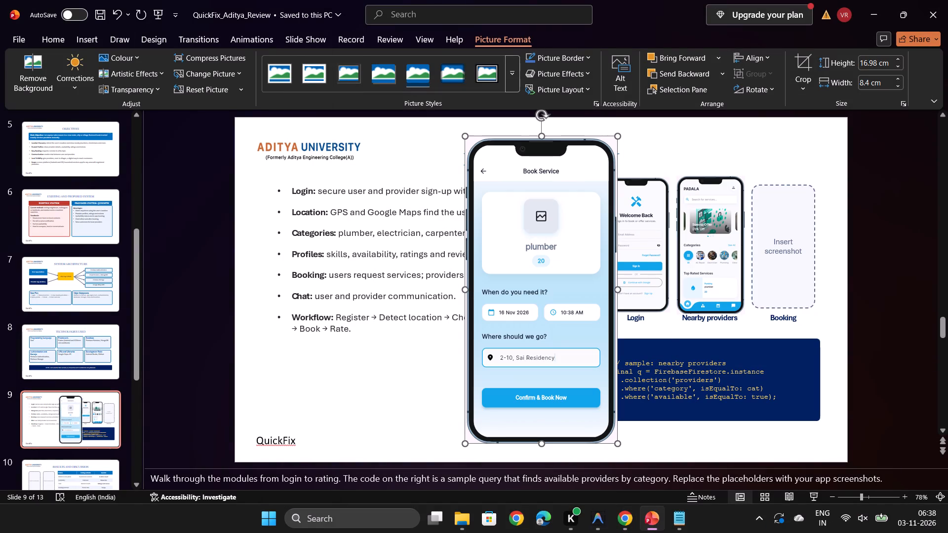
pyautogui.moveTo(464, 137); pyautogui.dragTo(533, 274)
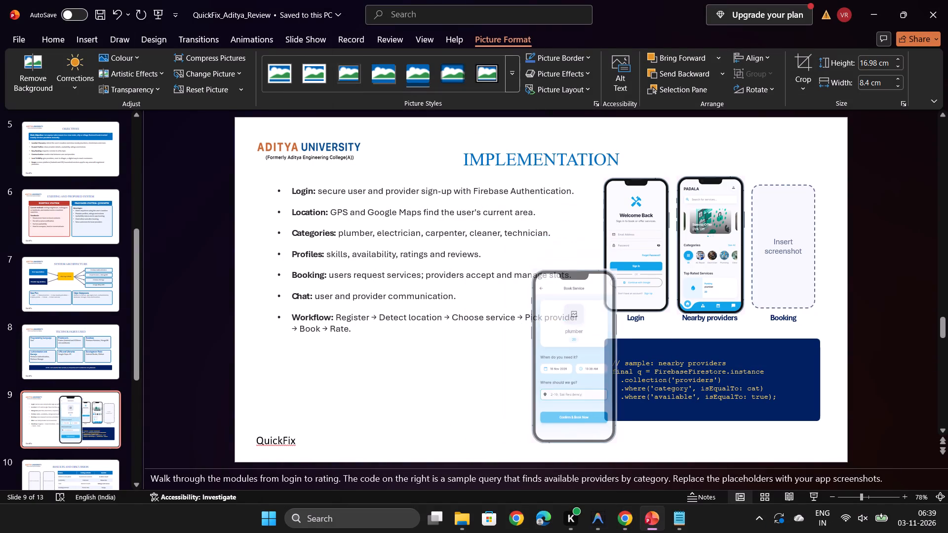
pyautogui.moveTo(533, 274); pyautogui.dragTo(537, 292)
pyautogui.moveTo(577, 366); pyautogui.dragTo(774, 238)
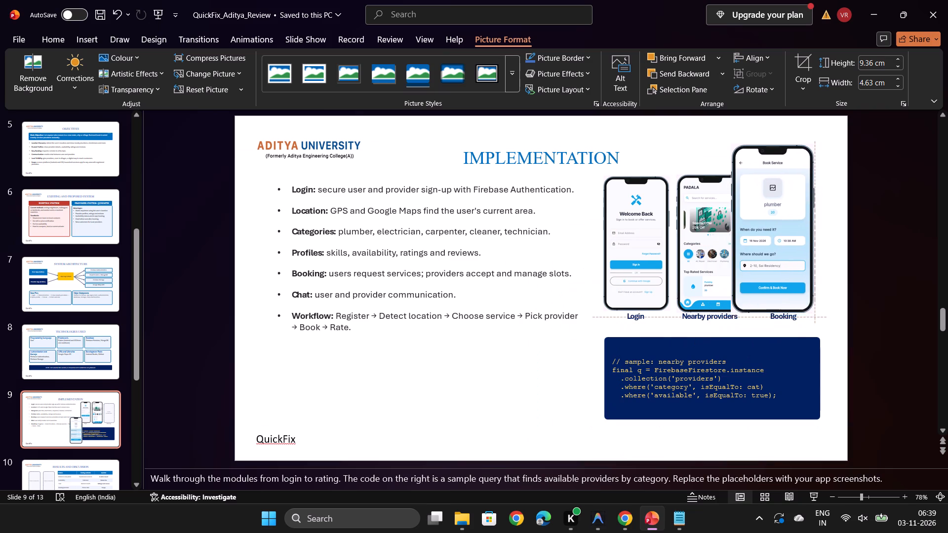
pyautogui.moveTo(774, 238); pyautogui.dragTo(787, 239)
pyautogui.moveTo(742, 145); pyautogui.dragTo(750, 159)
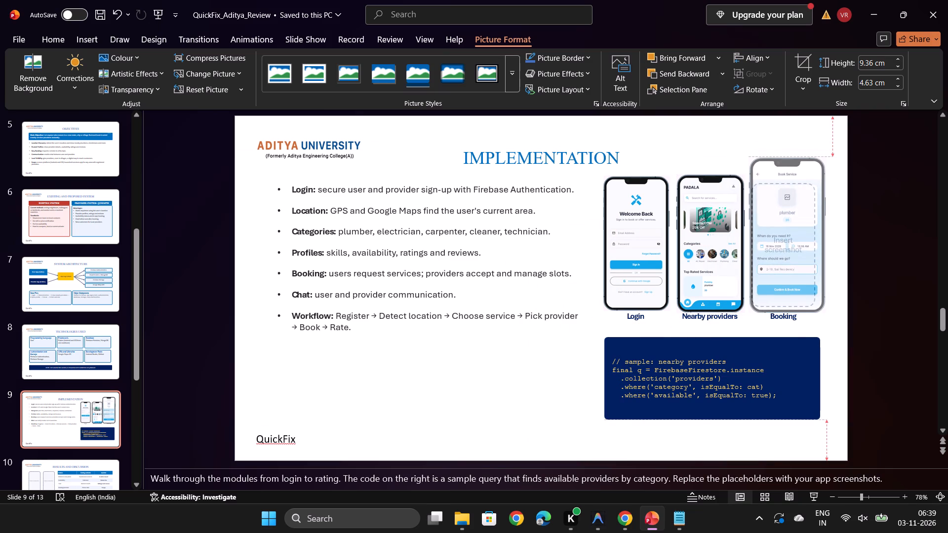
pyautogui.moveTo(750, 159); pyautogui.dragTo(757, 171)
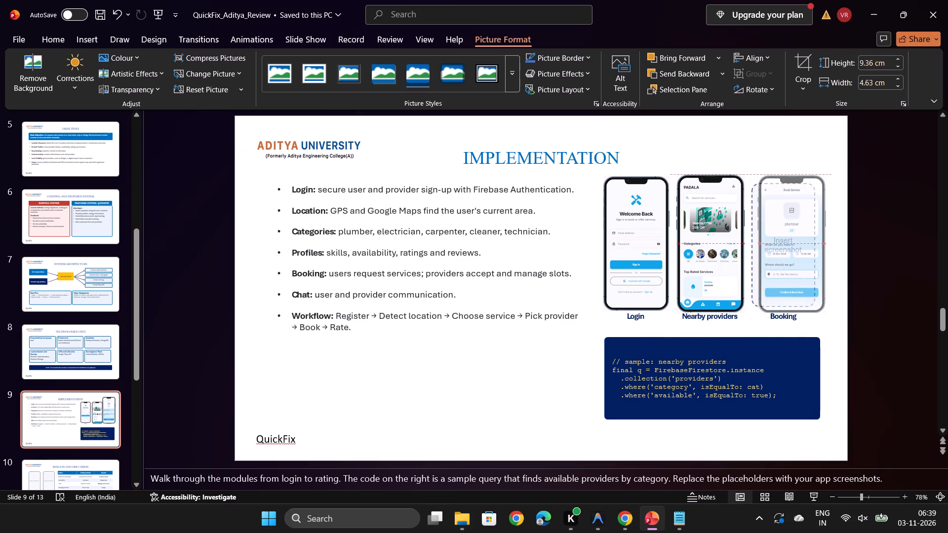
pyautogui.moveTo(757, 171); pyautogui.dragTo(756, 171)
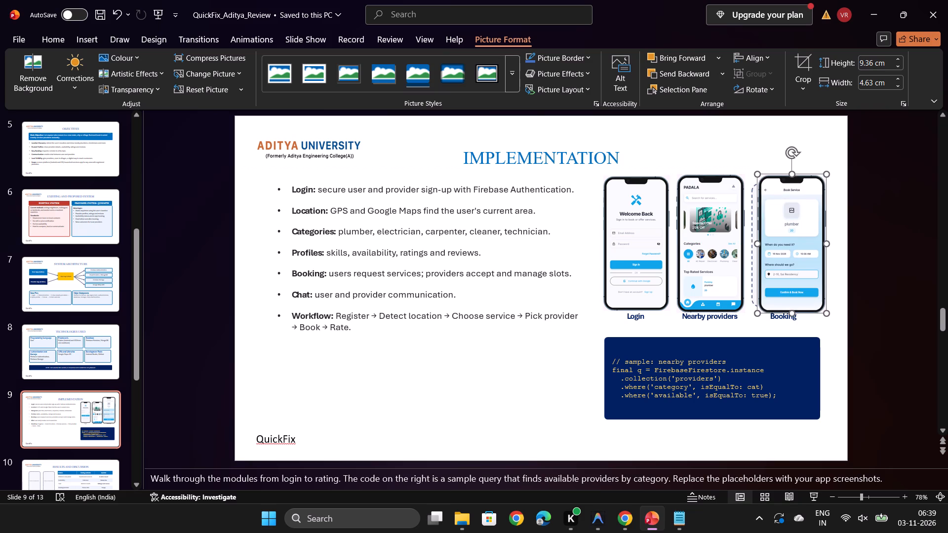
pyautogui.moveTo(784, 231); pyautogui.dragTo(775, 230)
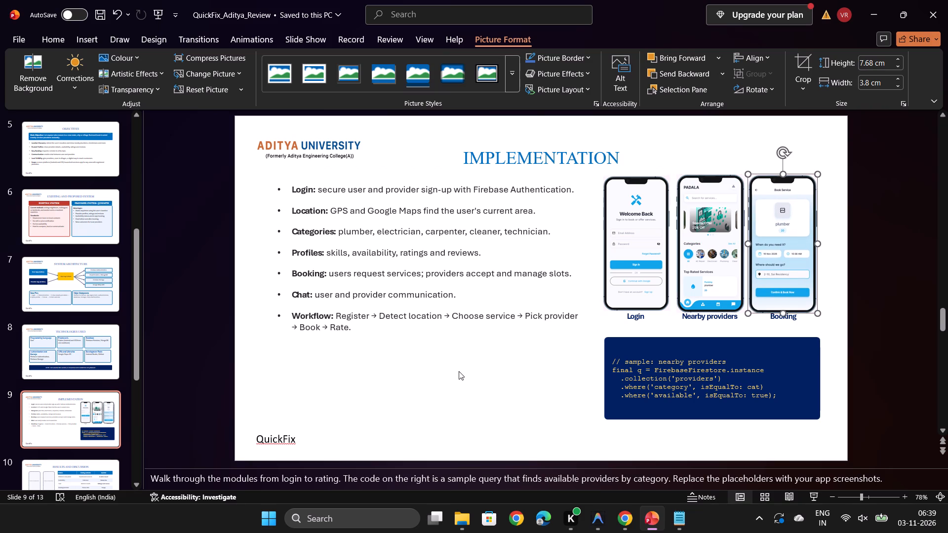
# Move the home screen capture from the Nearby providers spot on the Implementation slide onto the Home placeholder of the Results and Discussion slide.
pyautogui.scroll(-1, 459, 371)
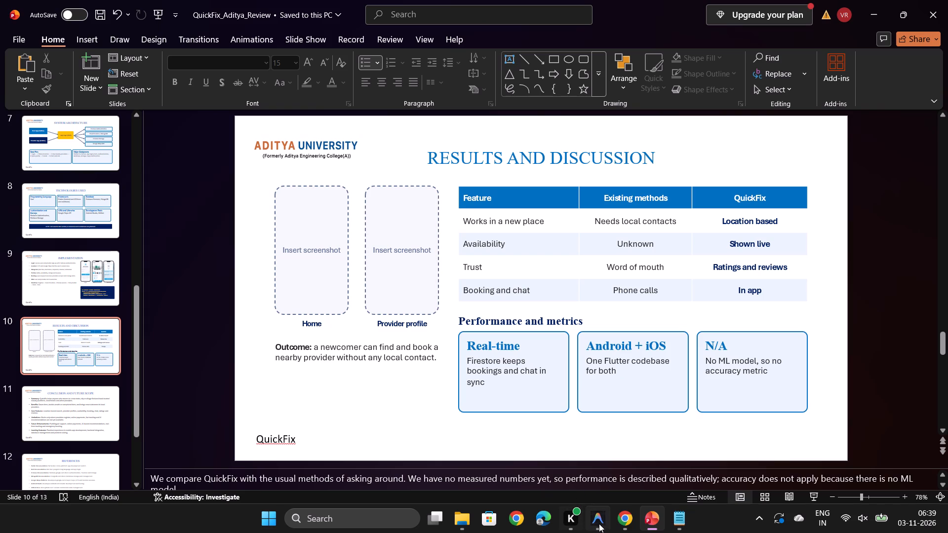
pyautogui.scroll(1, 615, 393)
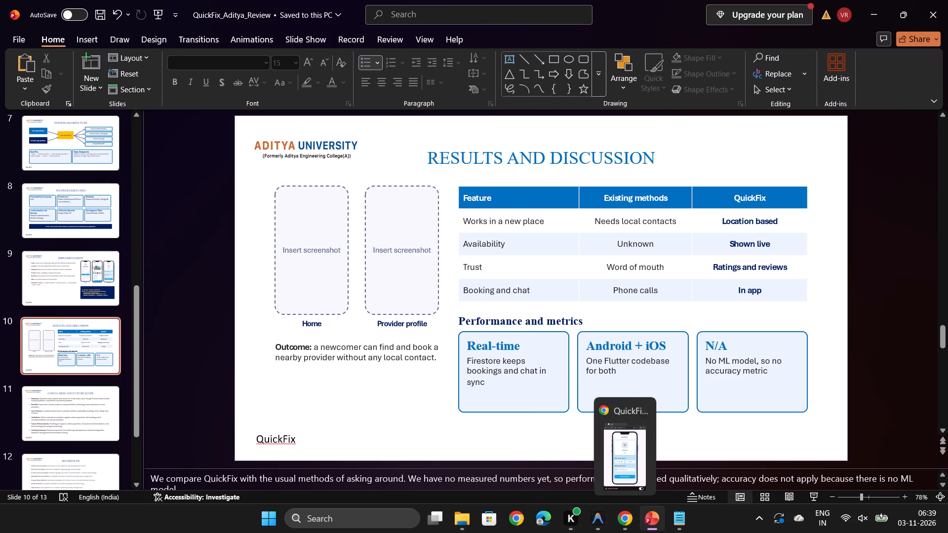
pyautogui.click(711, 262)
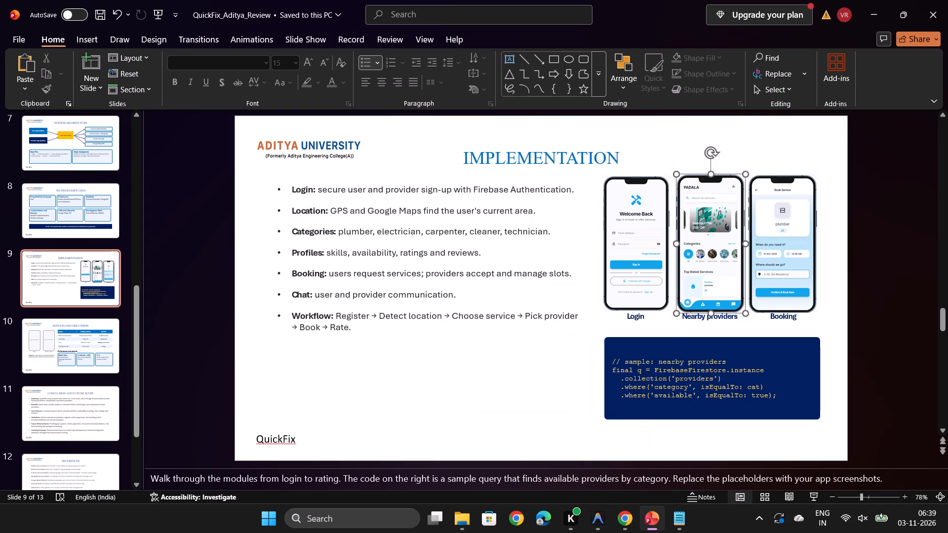
pyautogui.hotkey('ctrl', 'x')
pyautogui.scroll(-1, 555, 362)
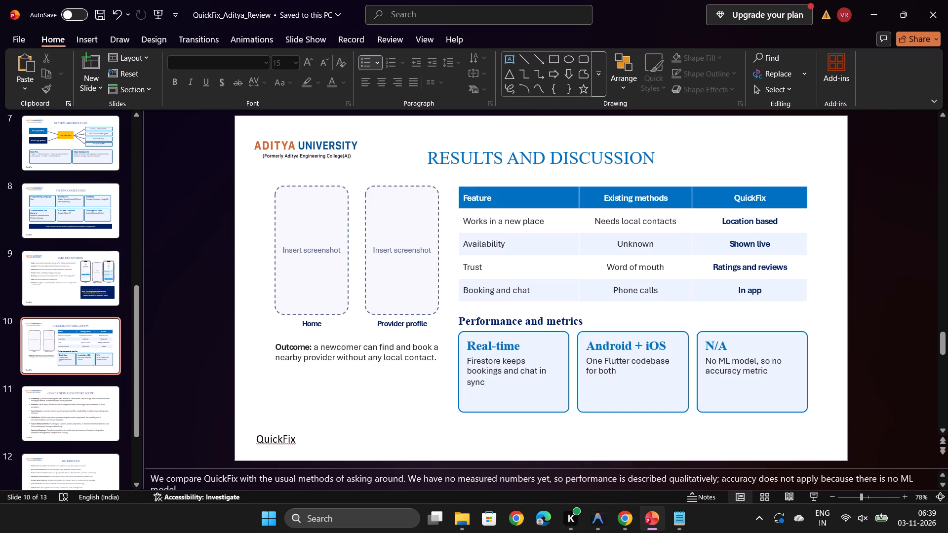
pyautogui.hotkey('ctrl', 'v')
pyautogui.moveTo(713, 267); pyautogui.dragTo(675, 268)
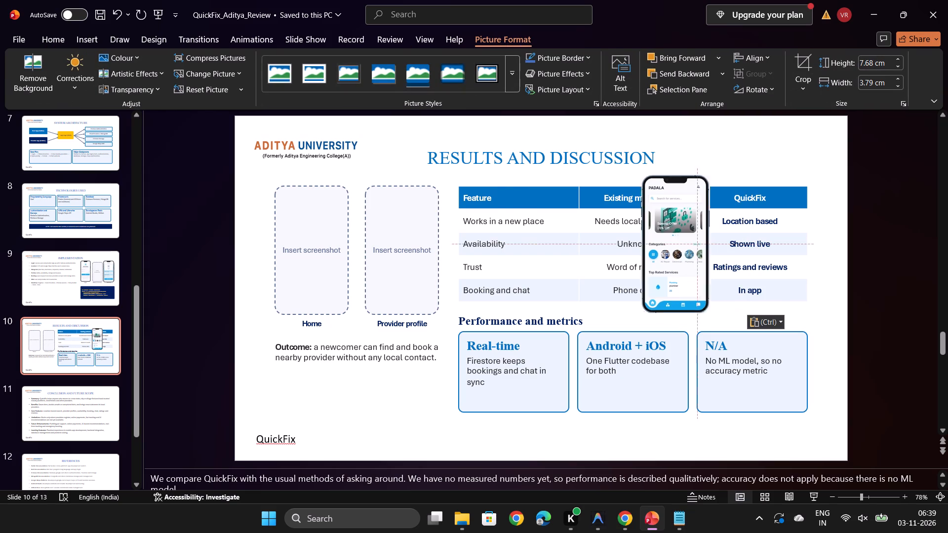
pyautogui.moveTo(675, 268); pyautogui.dragTo(314, 271)
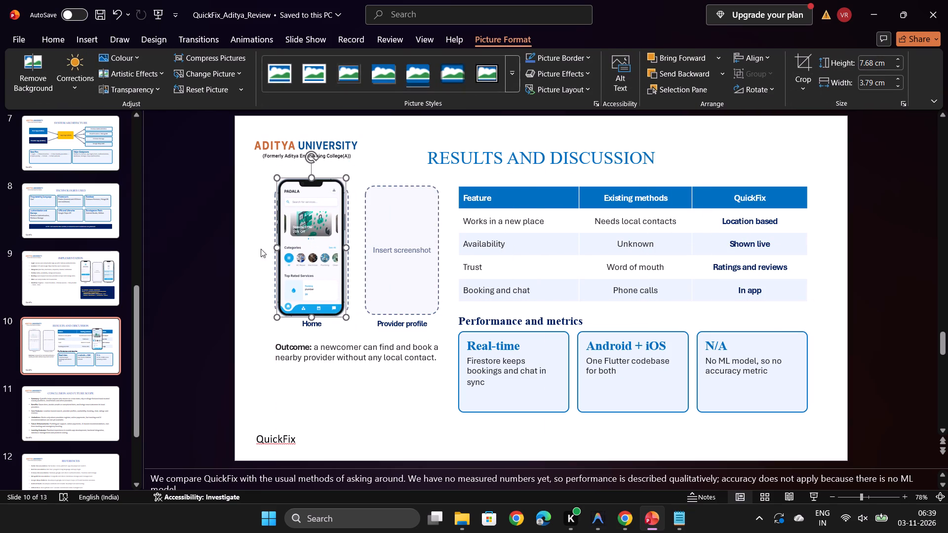
# Enlarge the home screen capture to about 8.72 × 4.31 cm and centre it over the Home placeholder.
pyautogui.moveTo(278, 179); pyautogui.dragTo(272, 177)
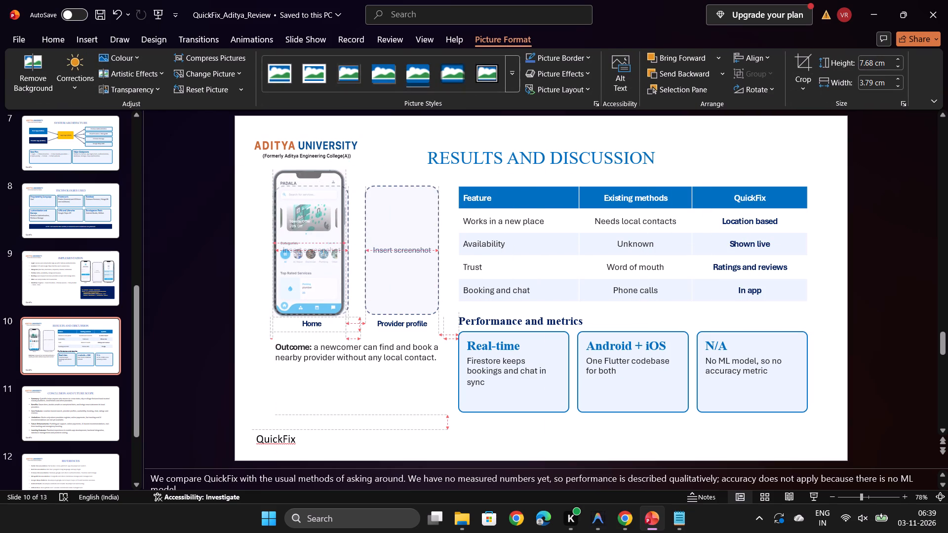
pyautogui.moveTo(272, 177); pyautogui.dragTo(268, 176)
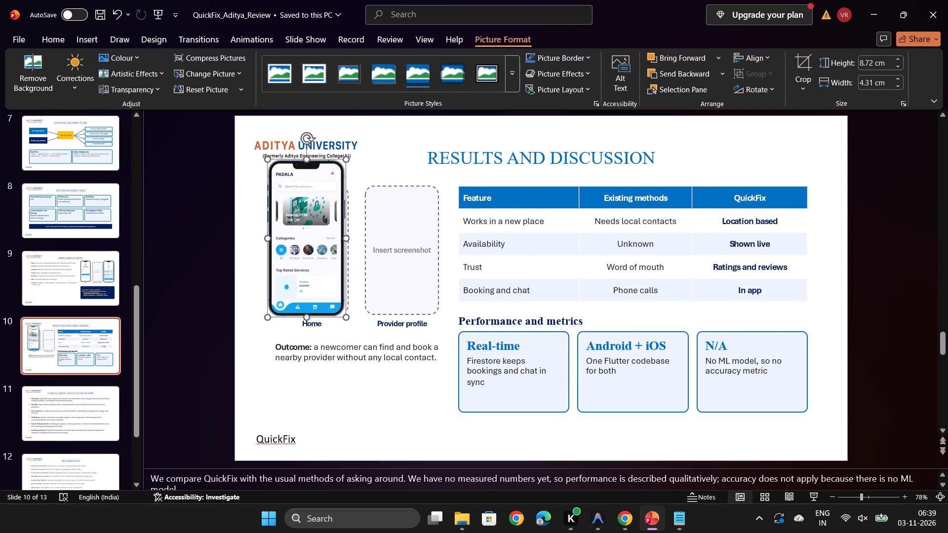
pyautogui.moveTo(301, 220); pyautogui.dragTo(308, 220)
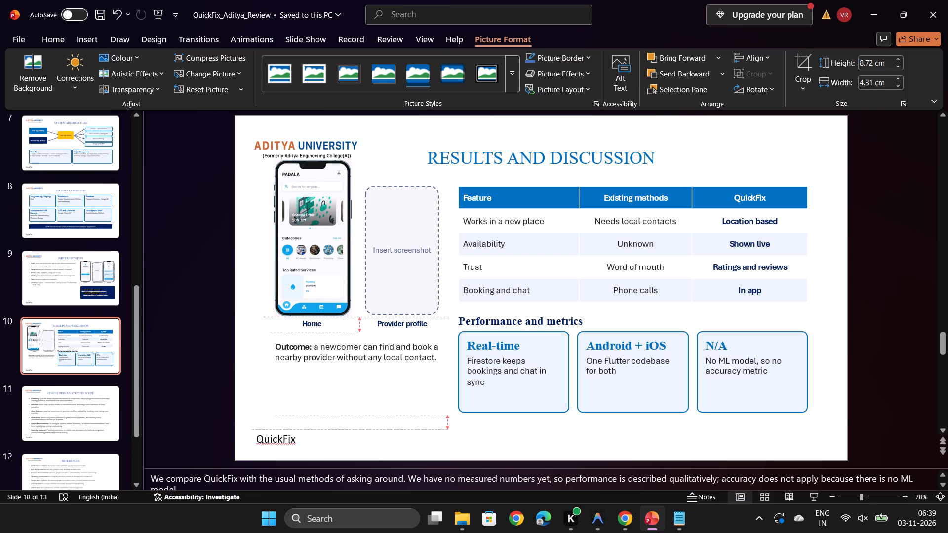
pyautogui.moveTo(308, 220); pyautogui.dragTo(308, 221)
# In the QuickFix preview in Chrome, go back to the plumber service details page and capture a screen snip of the phone frame.
pyautogui.click(627, 524)
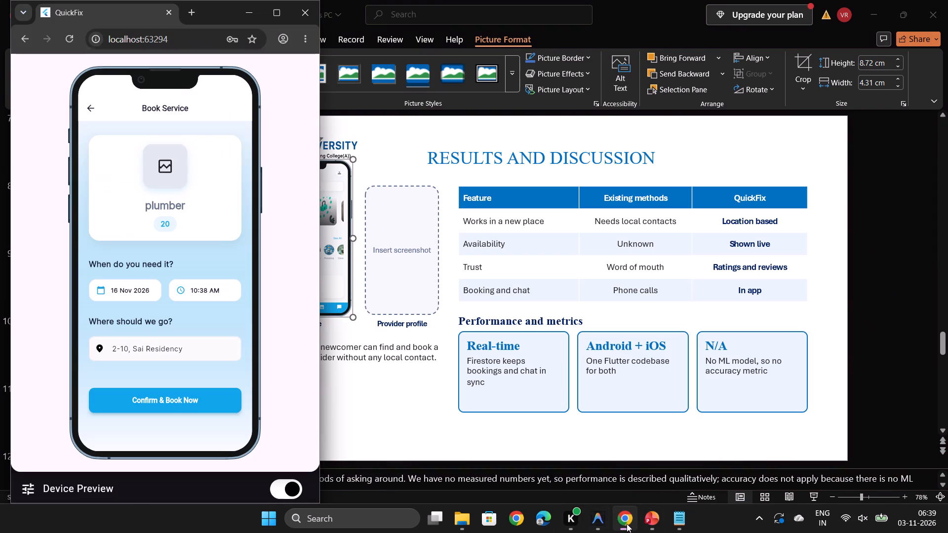
pyautogui.click(95, 109)
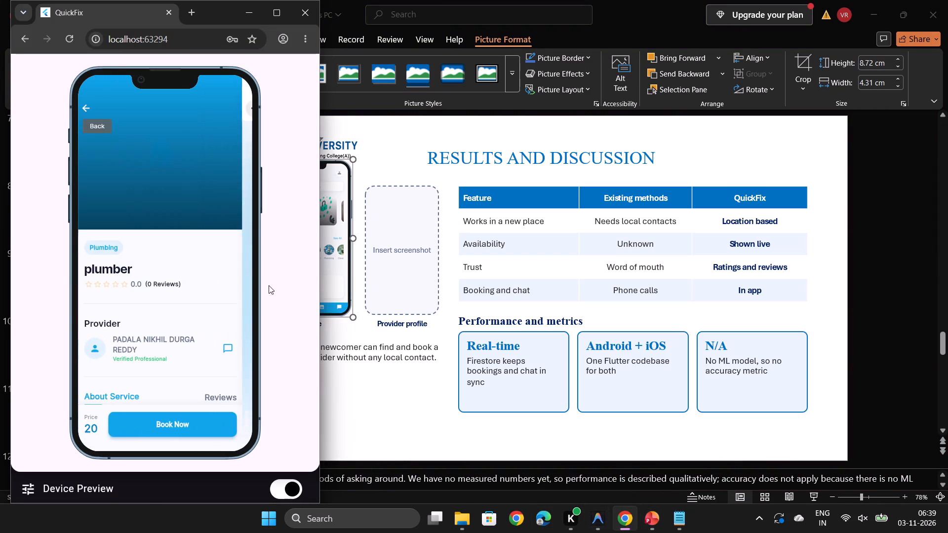
pyautogui.press('Print')
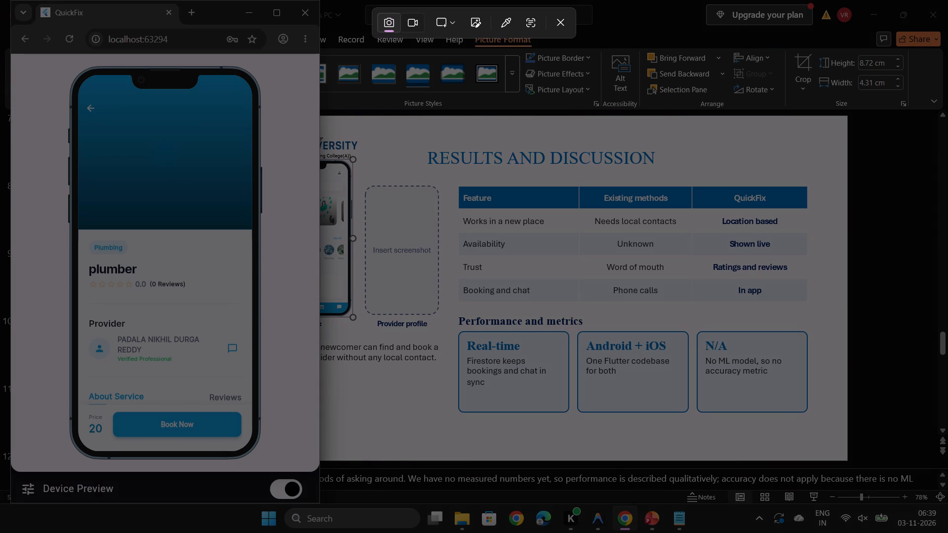
pyautogui.moveTo(65, 65); pyautogui.dragTo(258, 457)
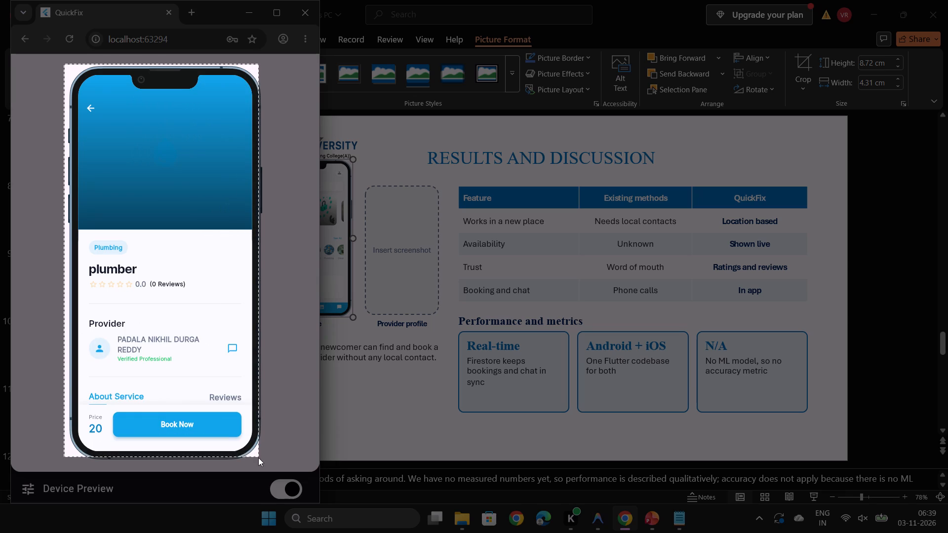
pyautogui.moveTo(258, 457); pyautogui.dragTo(264, 460)
# In PowerPoint, paste the plumber details capture onto the Implementation slide, shrink it to about 7.49 × 3.75 cm and cover the Nearby providers placeholder.
pyautogui.click(418, 411)
pyautogui.scroll(1, 433, 404)
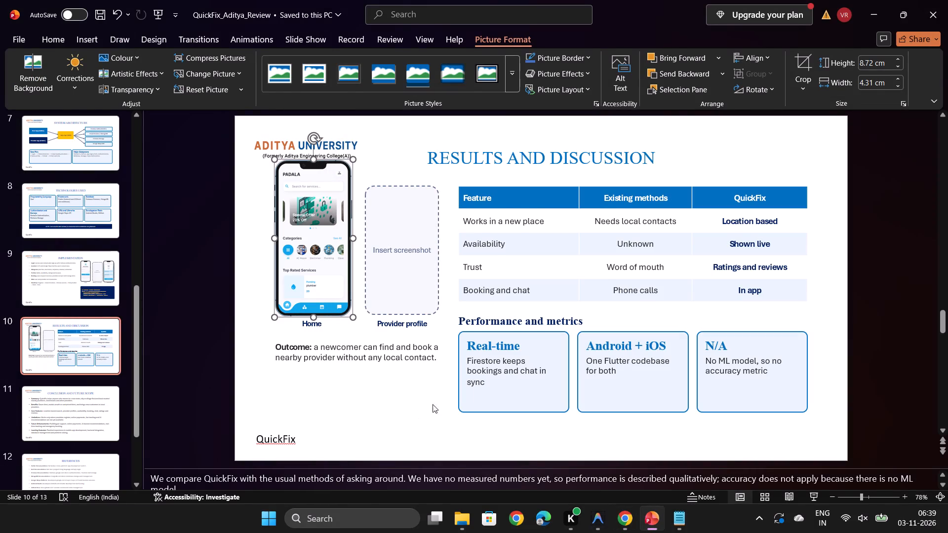
pyautogui.hotkey('ctrl', 'v')
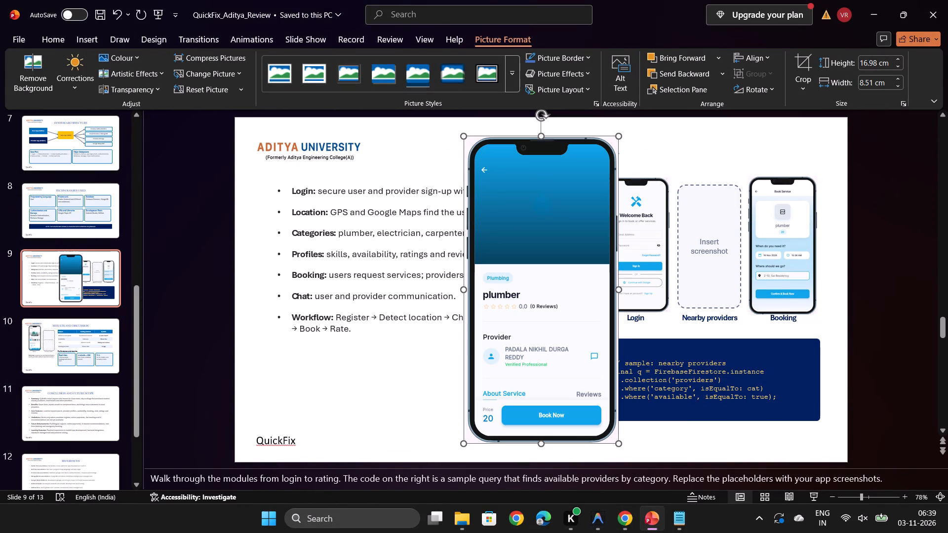
pyautogui.moveTo(462, 135); pyautogui.dragTo(541, 271)
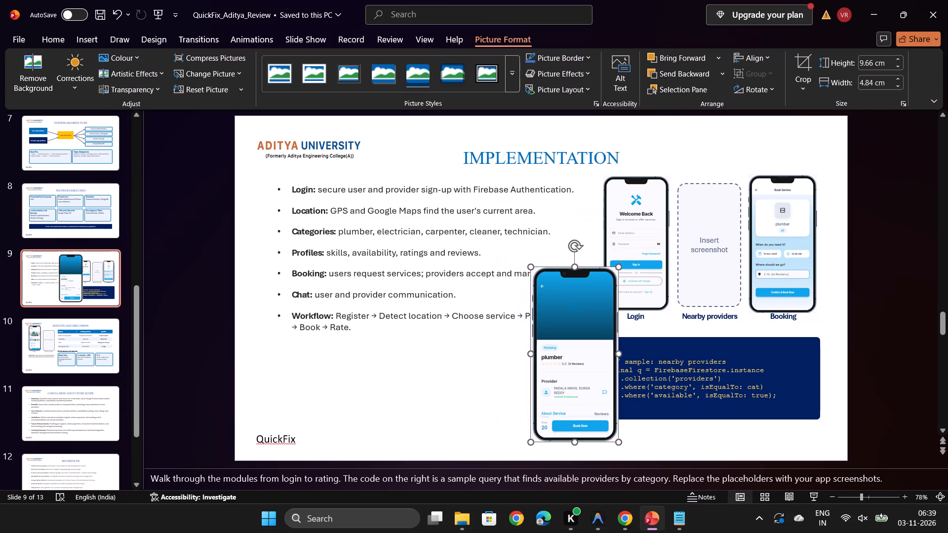
pyautogui.moveTo(573, 369); pyautogui.dragTo(708, 237)
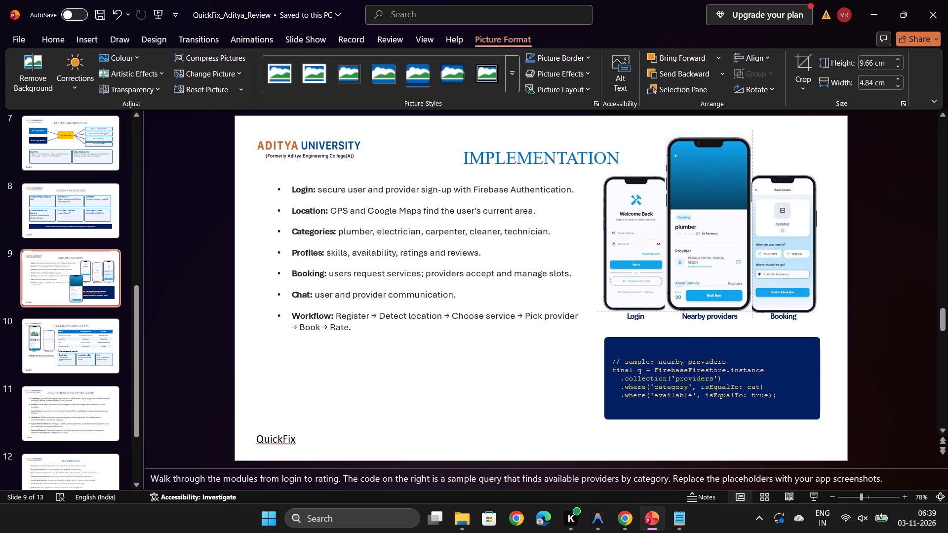
pyautogui.moveTo(708, 237); pyautogui.dragTo(710, 236)
pyautogui.moveTo(669, 136); pyautogui.dragTo(673, 145)
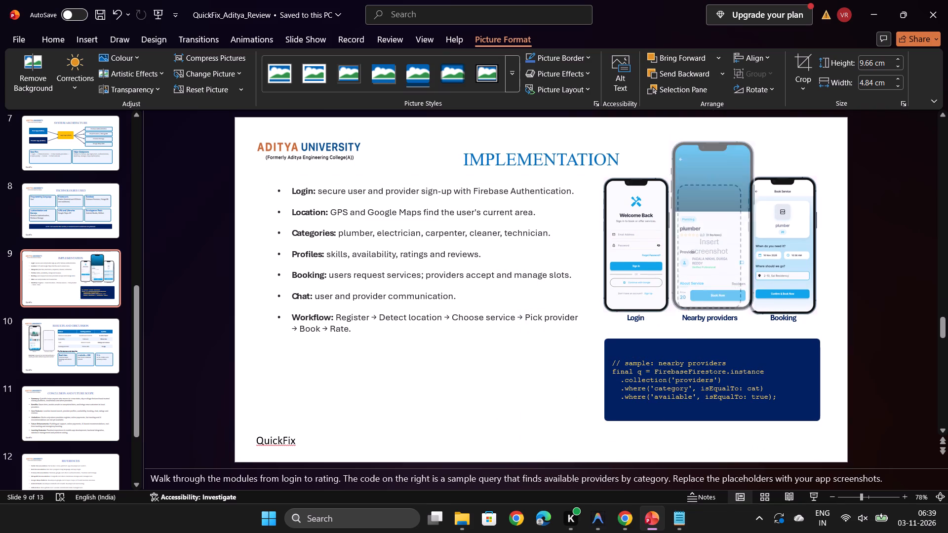
pyautogui.moveTo(673, 145); pyautogui.dragTo(689, 176)
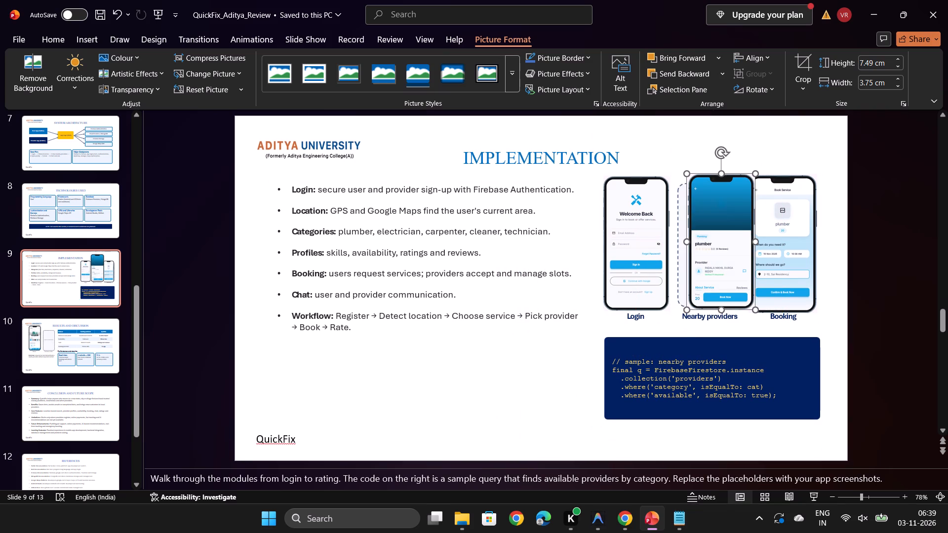
pyautogui.moveTo(707, 238); pyautogui.dragTo(693, 239)
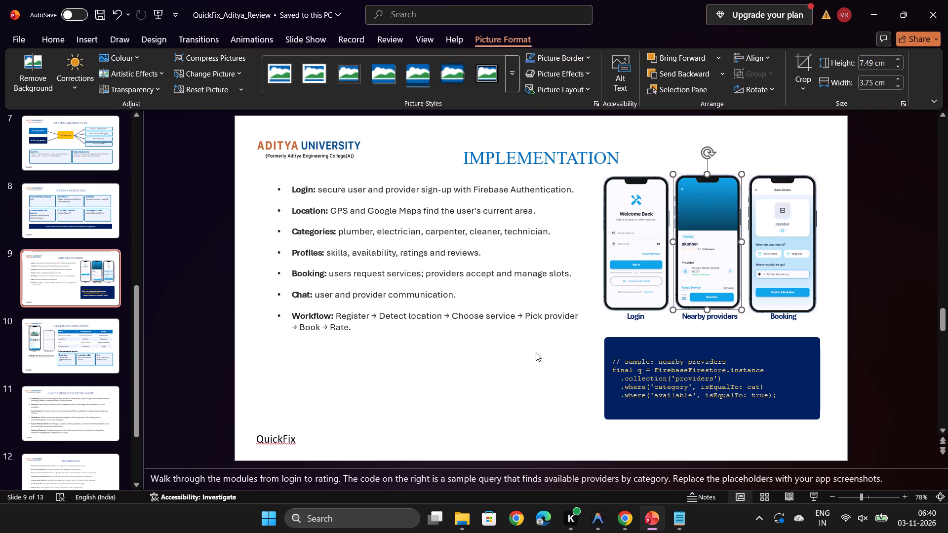
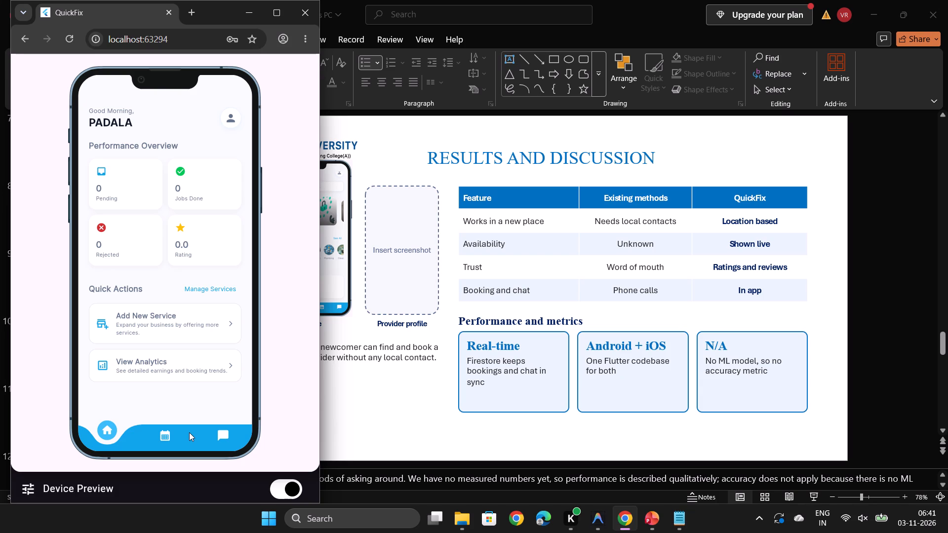
# Capture a screen snip of the phone frame showing the provider's Performance Overview dashboard in the QuickFix preview.
pyautogui.press('Print')
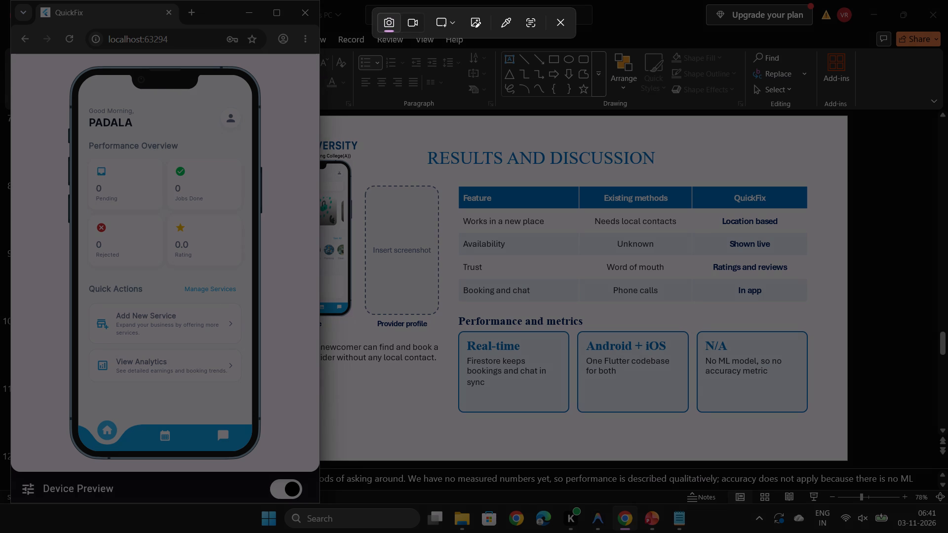
pyautogui.moveTo(67, 62); pyautogui.dragTo(267, 461)
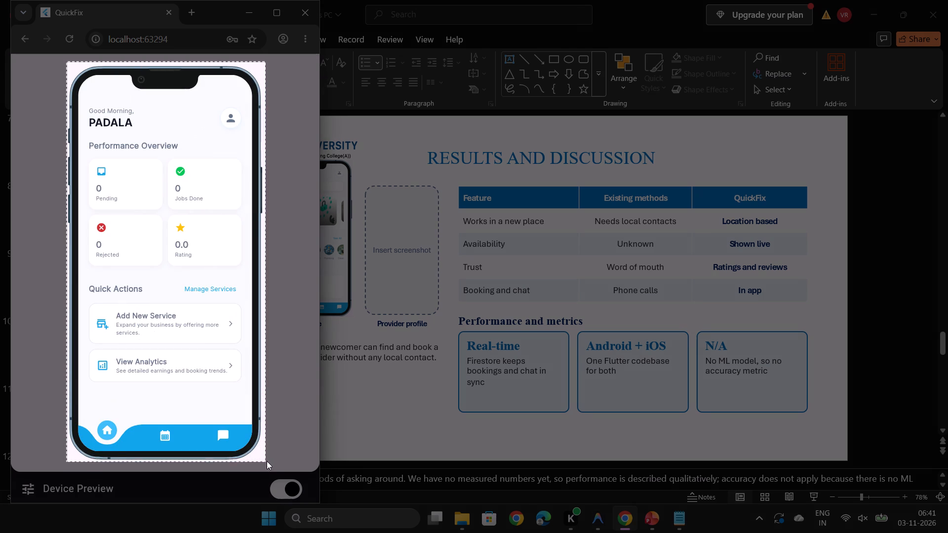
pyautogui.moveTo(267, 461); pyautogui.dragTo(264, 461)
# In PowerPoint, paste the dashboard capture onto the Results and Discussion slide, size it to about 8.9 × 4.38 cm and cover the Provider profile placeholder.
pyautogui.click(410, 414)
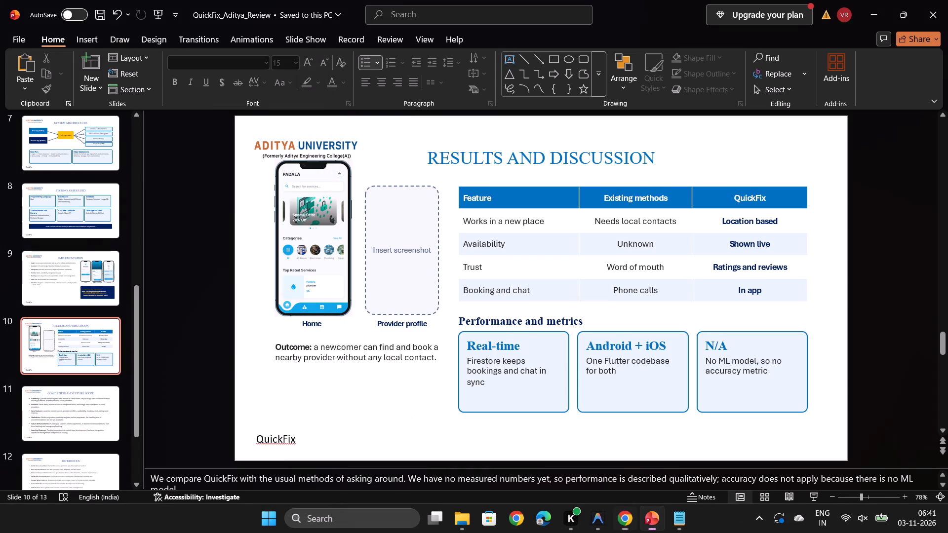
pyautogui.hotkey('ctrl', 'v')
pyautogui.moveTo(464, 135); pyautogui.dragTo(544, 287)
pyautogui.moveTo(586, 373); pyautogui.dragTo(579, 368)
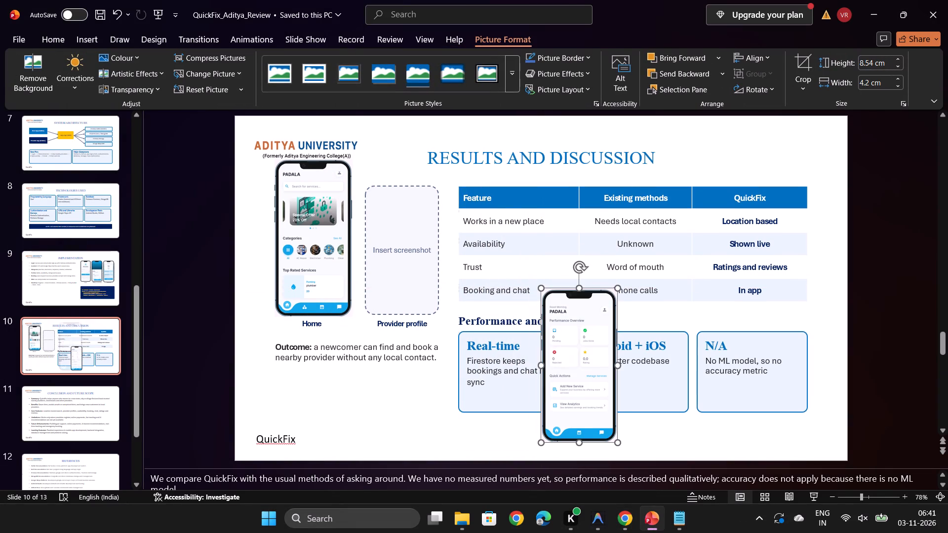
pyautogui.moveTo(579, 368); pyautogui.dragTo(408, 249)
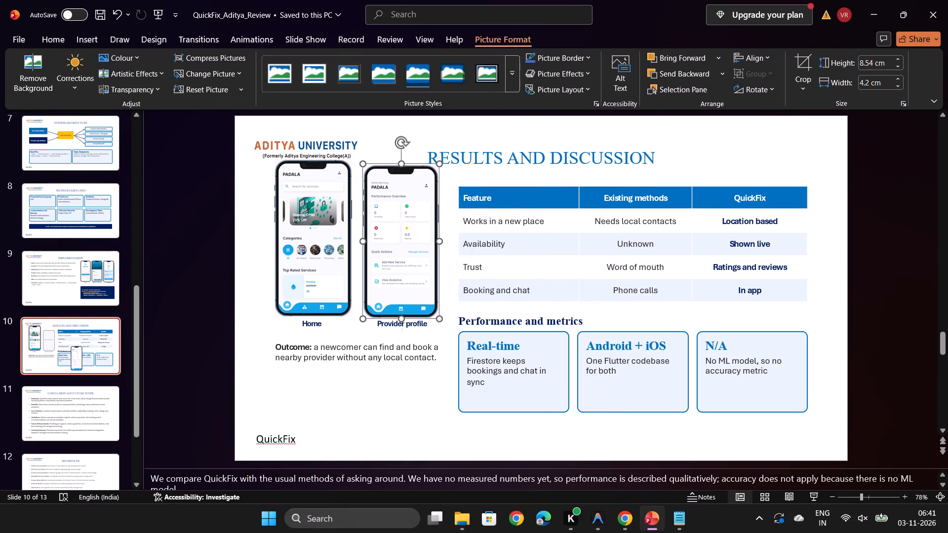
pyautogui.click(360, 163)
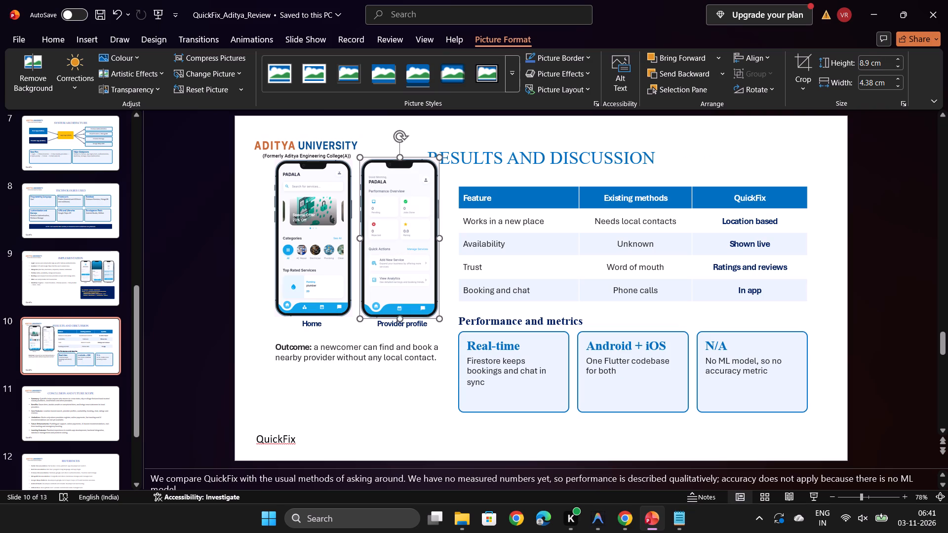
# Shift the RESULTS AND DISCUSSION title slightly to the right so it clears the provider dashboard capture.
pyautogui.click(472, 153)
pyautogui.moveTo(506, 134); pyautogui.dragTo(518, 133)
pyautogui.click(403, 433)
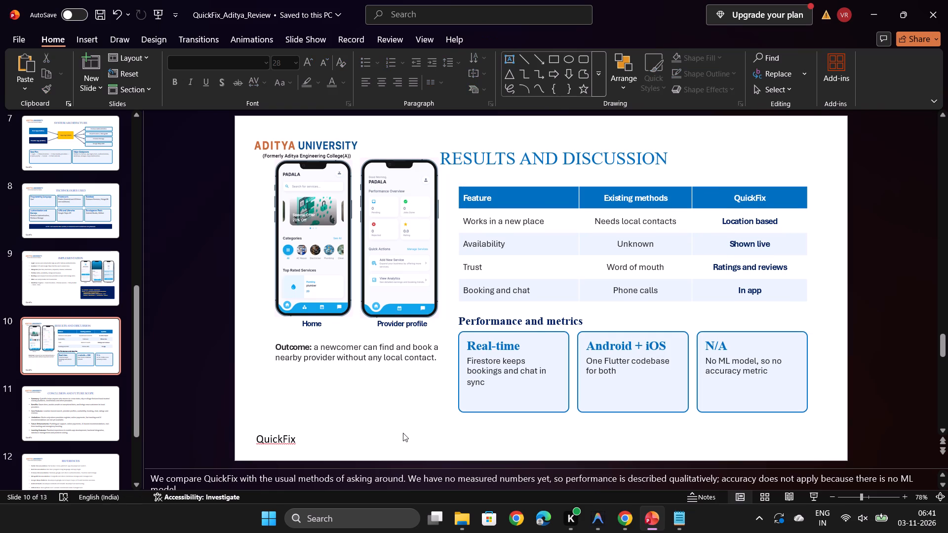
pyautogui.click(762, 375)
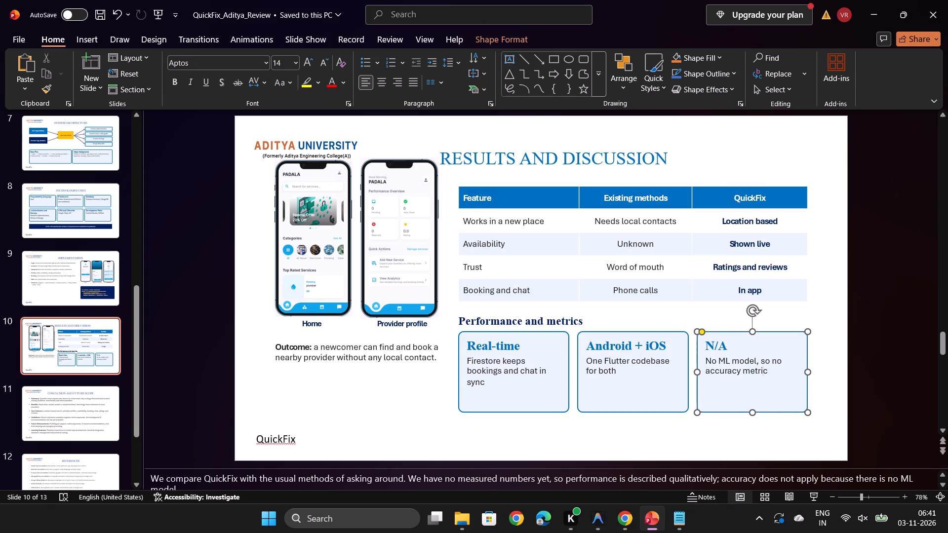
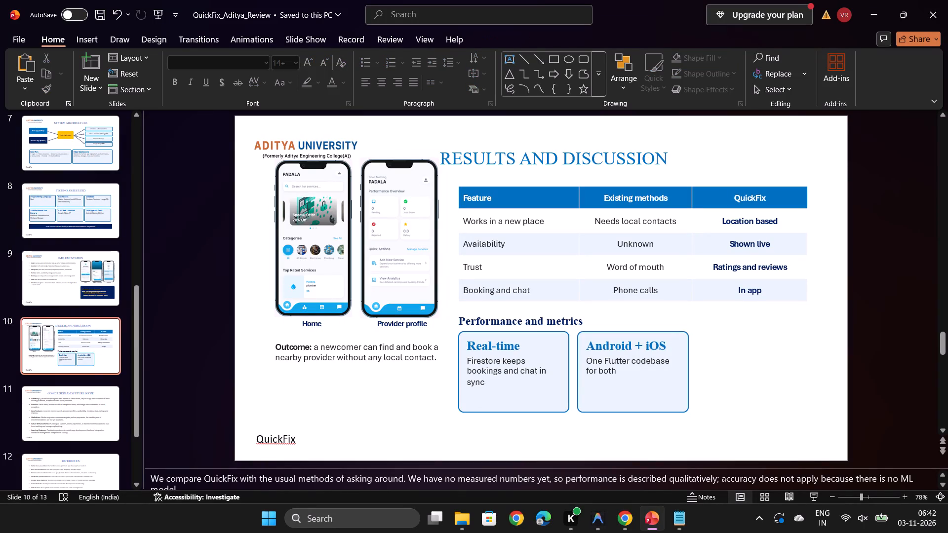
# Spread the Real-time and Android + iOS cards out under the comparison table to fill the emptied row.
pyautogui.moveTo(669, 383); pyautogui.dragTo(729, 384)
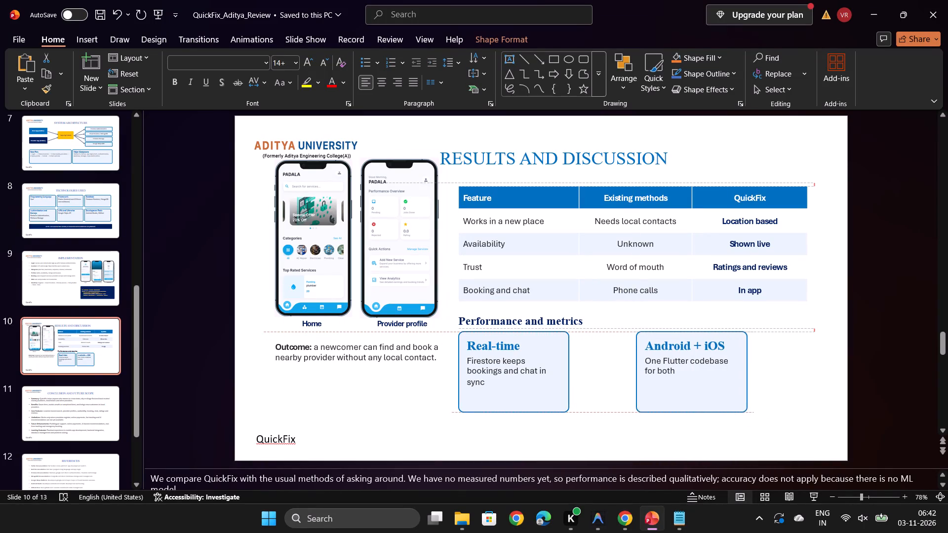
pyautogui.moveTo(729, 384); pyautogui.dragTo(761, 384)
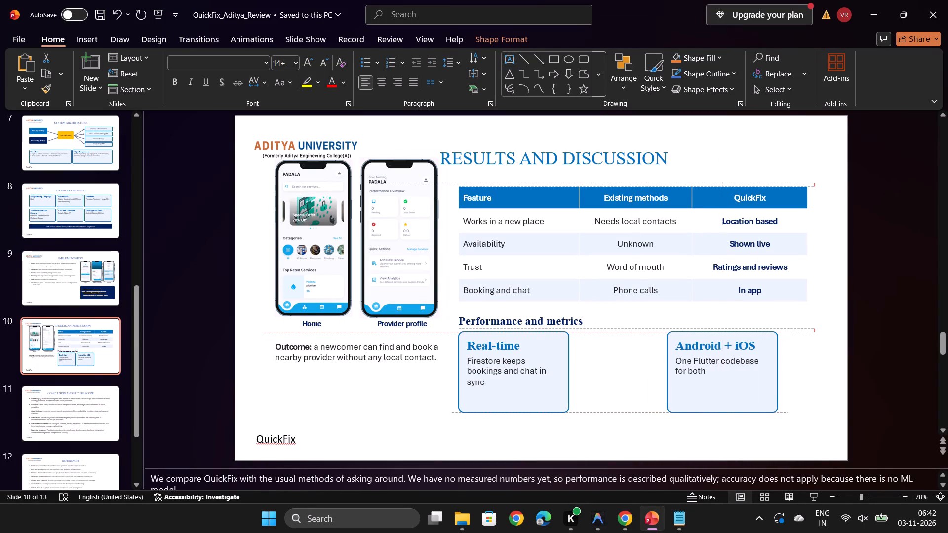
pyautogui.moveTo(761, 384); pyautogui.dragTo(758, 384)
pyautogui.moveTo(553, 397); pyautogui.dragTo(595, 397)
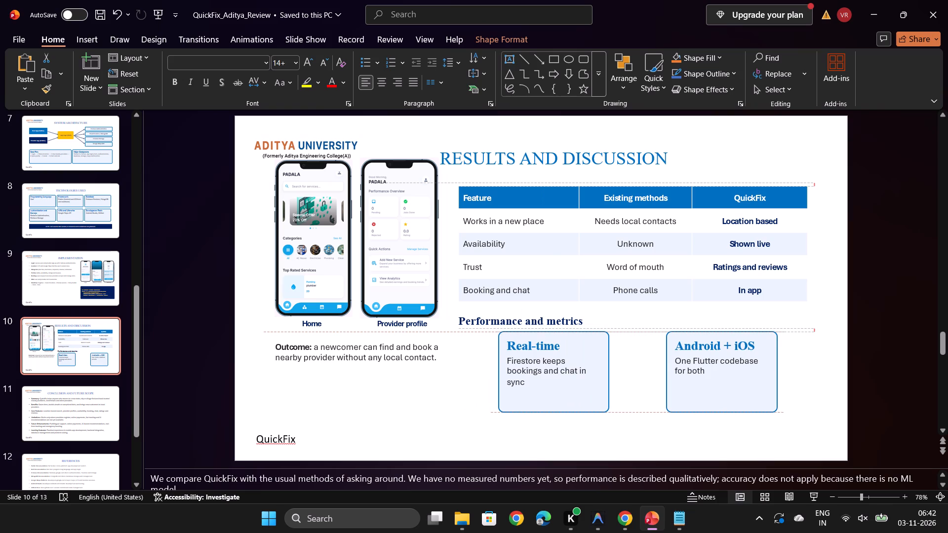
pyautogui.moveTo(595, 397); pyautogui.dragTo(597, 397)
# Check the deck from the title slide onward and delete the dark AI/ML banner on the Technologies Used slide.
pyautogui.scroll(13, 441, 388)
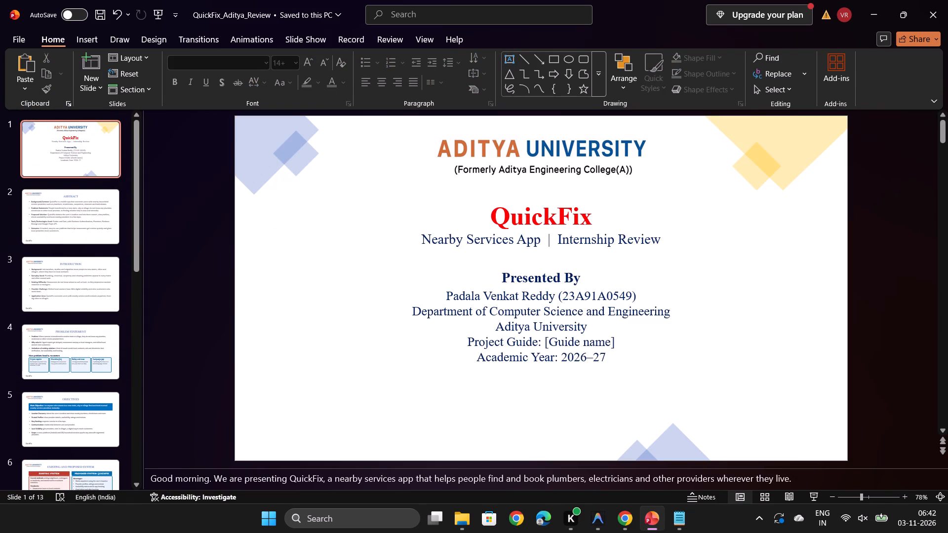
pyautogui.scroll(-2, 554, 324)
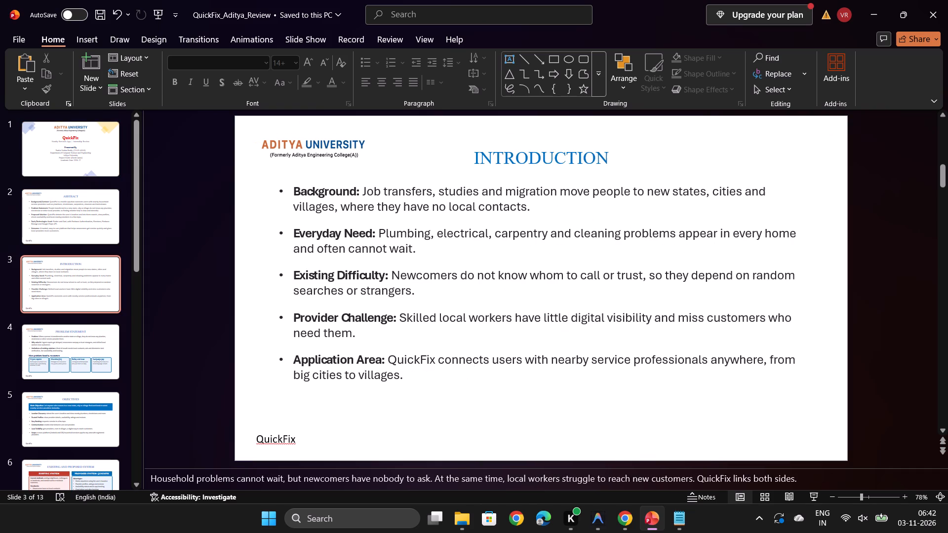
pyautogui.scroll(-1, 551, 323)
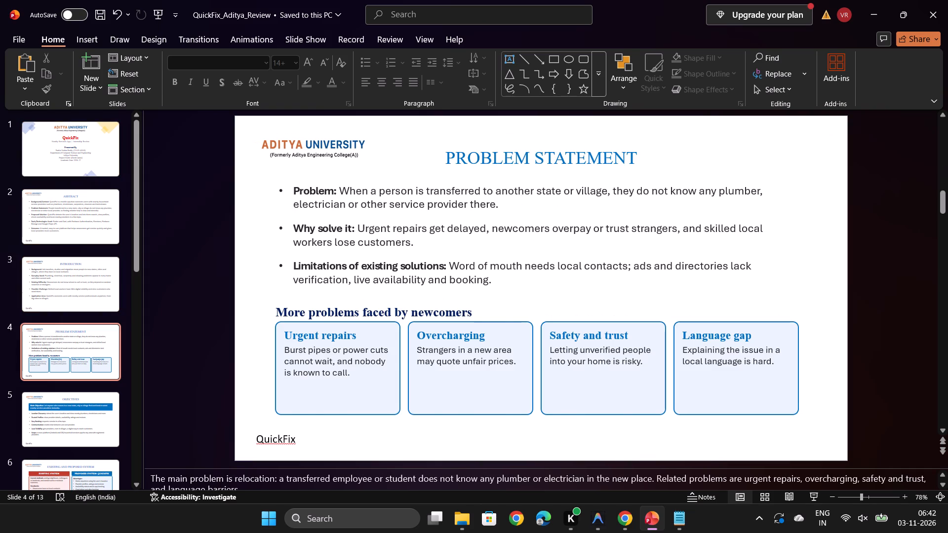
pyautogui.scroll(-1, 551, 323)
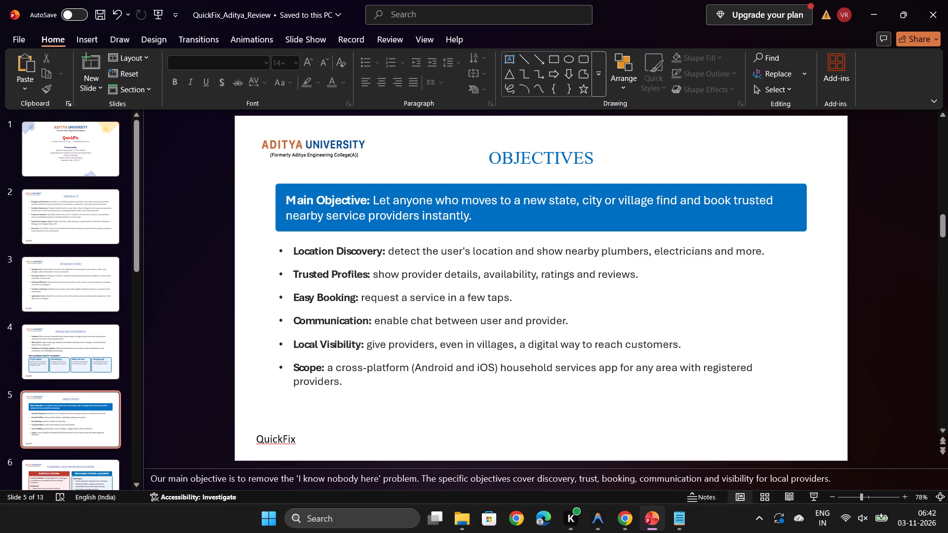
pyautogui.scroll(-1, 551, 323)
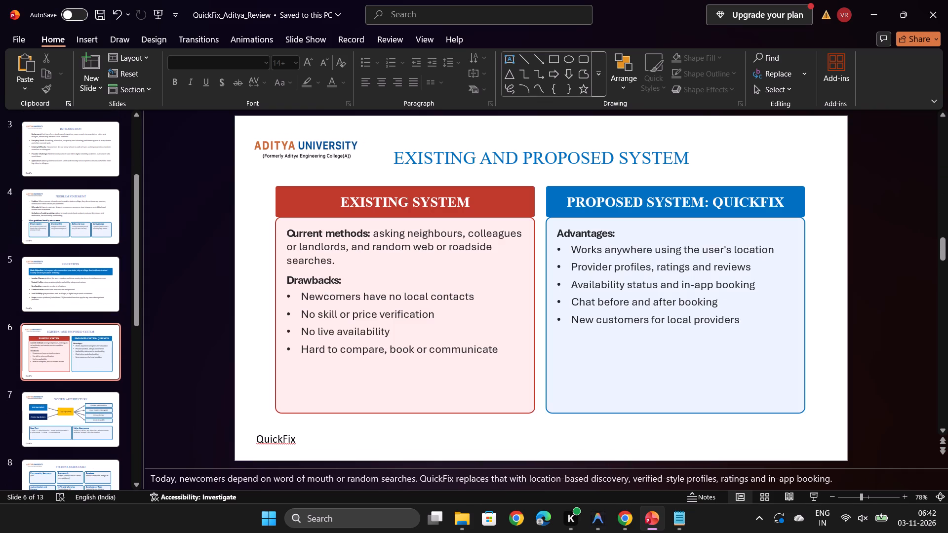
pyautogui.scroll(-1, 551, 323)
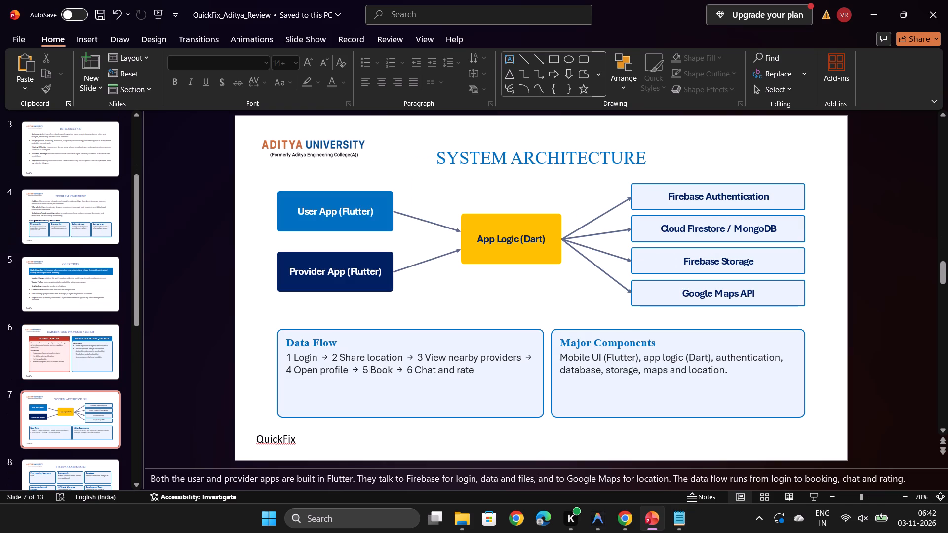
pyautogui.scroll(-1, 551, 323)
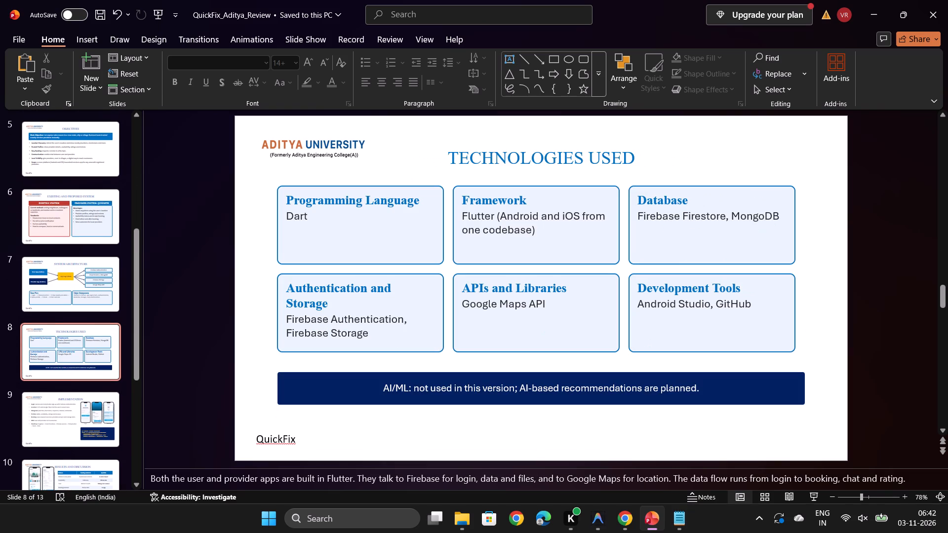
pyautogui.click(743, 386)
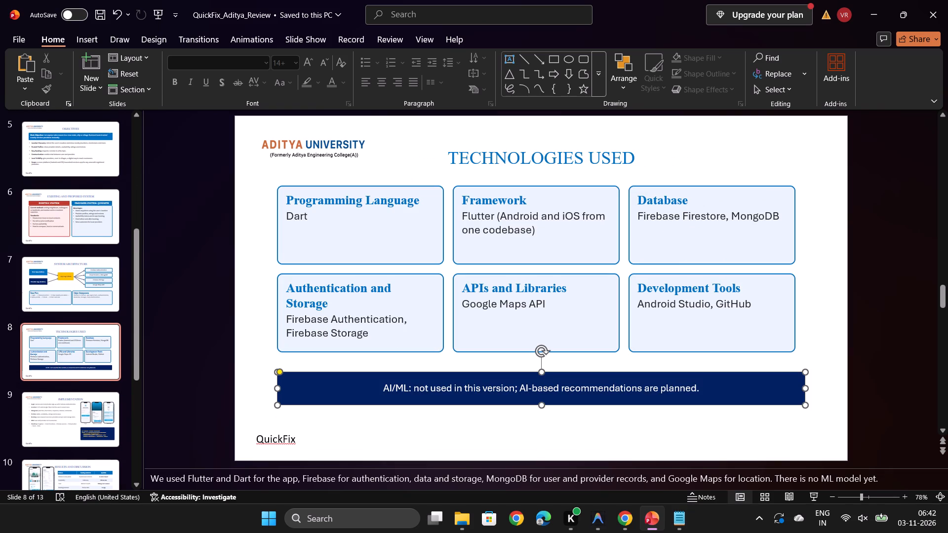
pyautogui.press('Delete')
# Review the remaining slides from Implementation to References, checking their content, and return to the title slide.
pyautogui.scroll(-1, 543, 353)
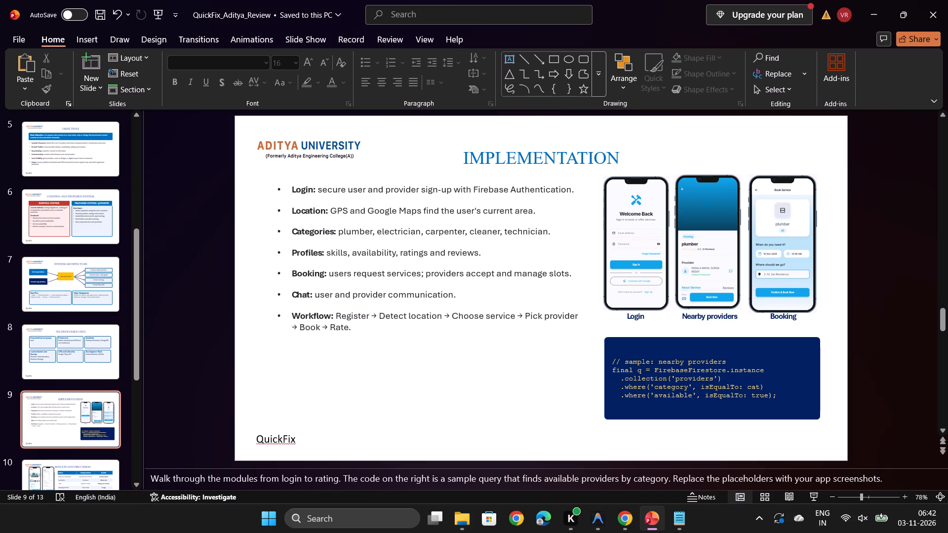
pyautogui.scroll(-1, 543, 353)
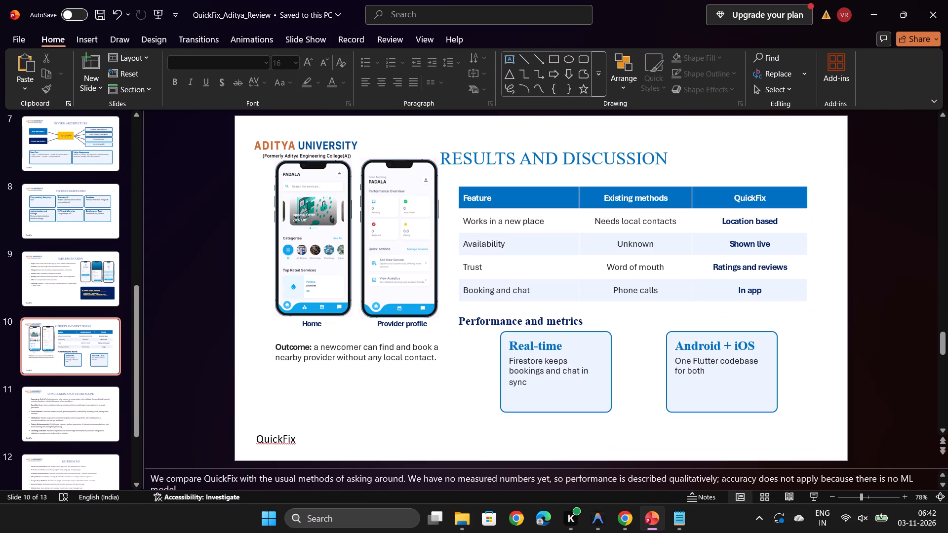
pyautogui.scroll(-2, 471, 368)
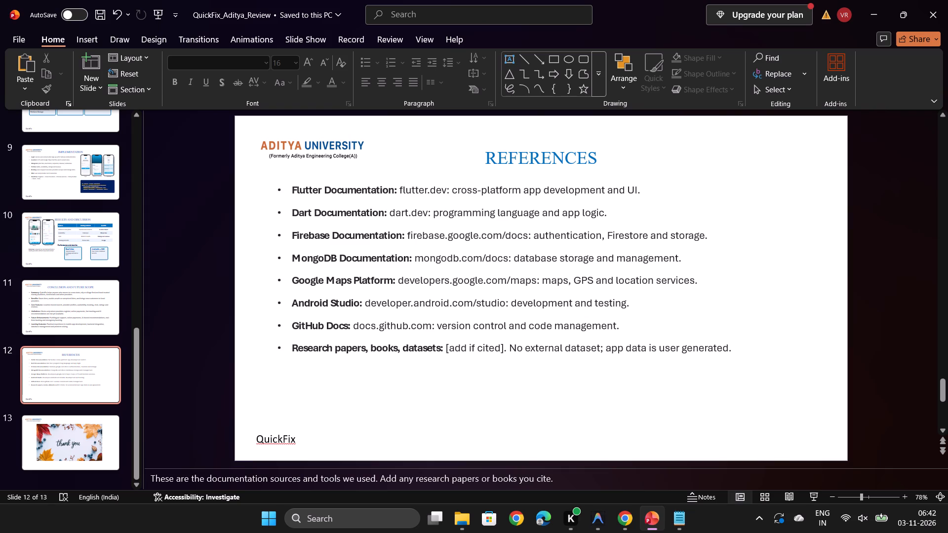
pyautogui.click(624, 524)
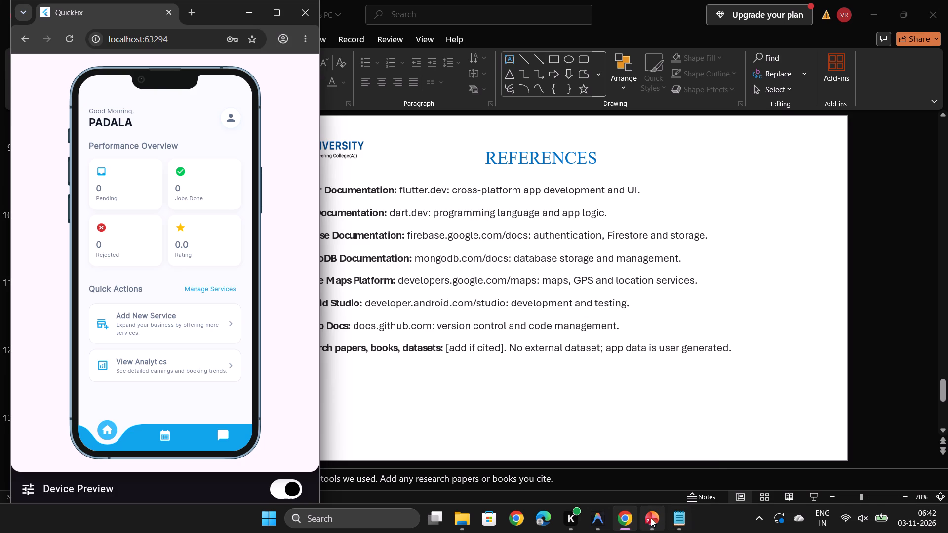
pyautogui.click(506, 408)
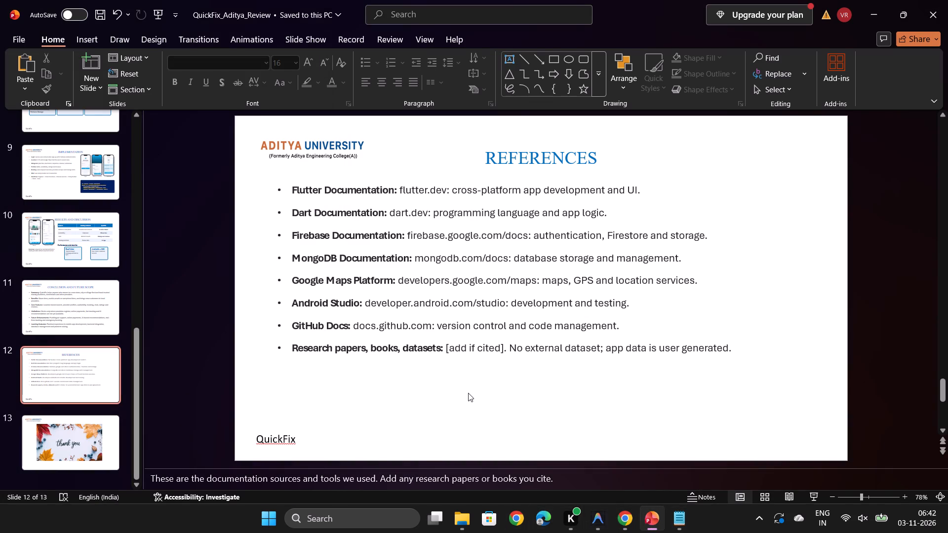
pyautogui.click(506, 351)
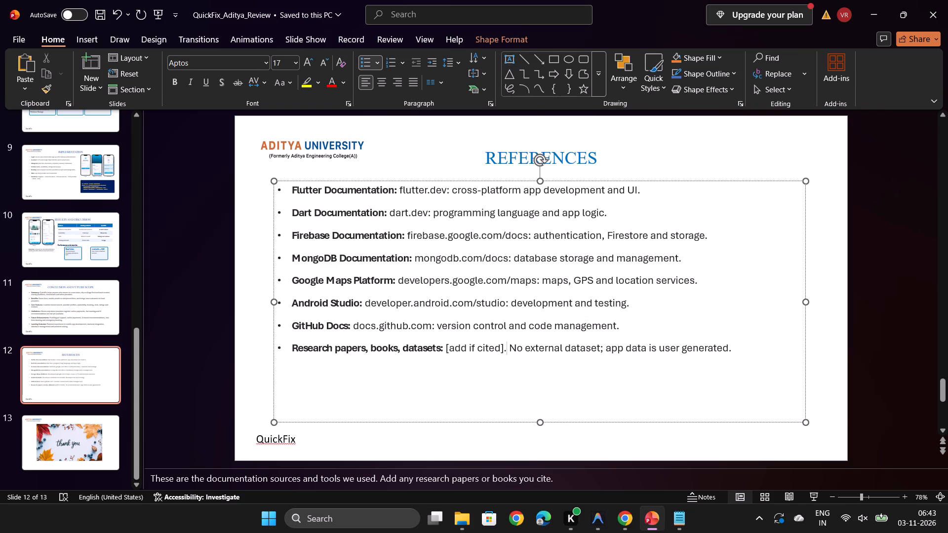
pyautogui.click(466, 388)
pyautogui.scroll(1, 343, 389)
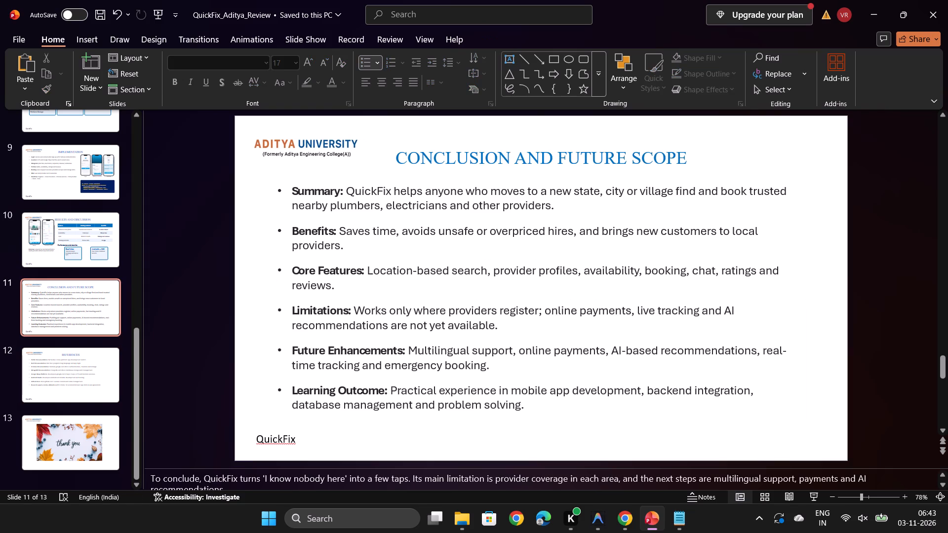
pyautogui.scroll(15, 343, 389)
# Save the QuickFix_Aditya_Review presentation.
pyautogui.hotkey('ctrl', 's')
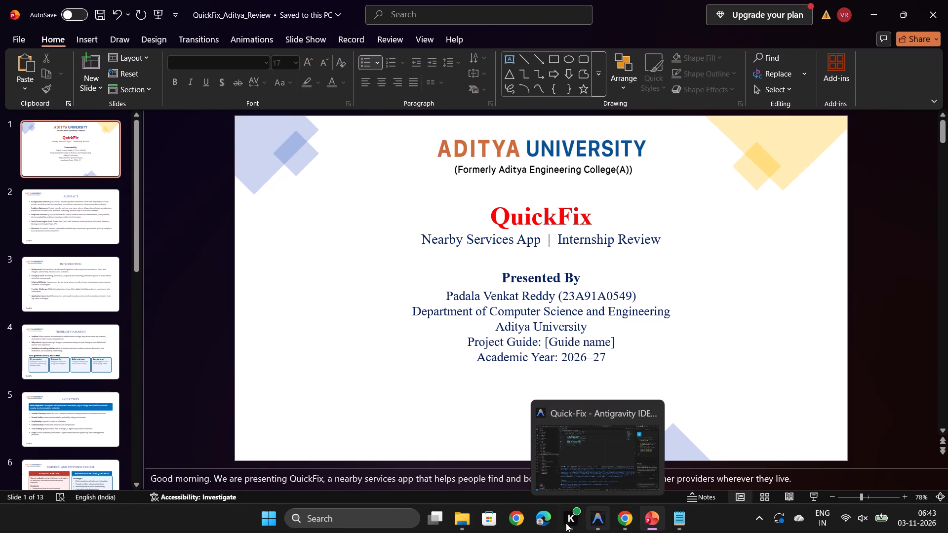
# Close the Notepad and Downloads folder windows and return to the PowerPoint presentation.
pyautogui.click(521, 522)
pyautogui.click(690, 520)
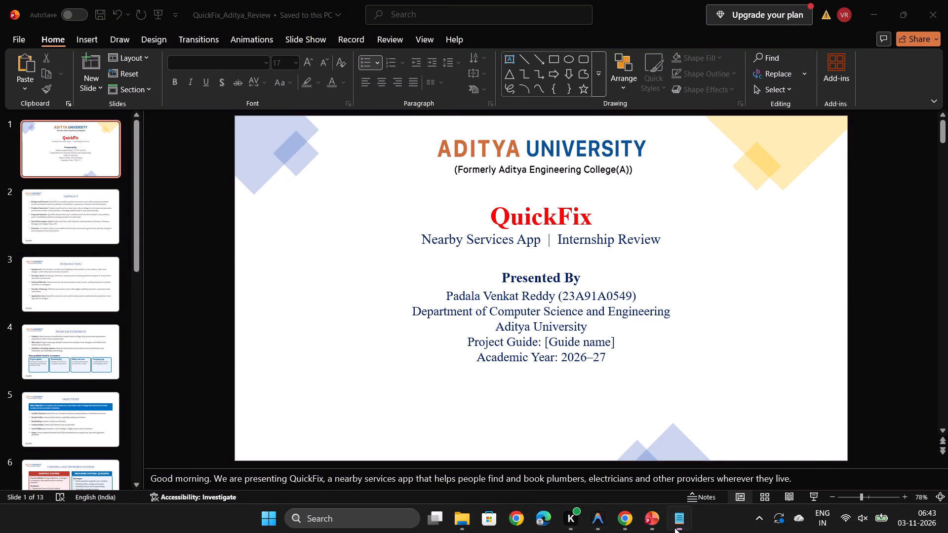
pyautogui.click(757, 72)
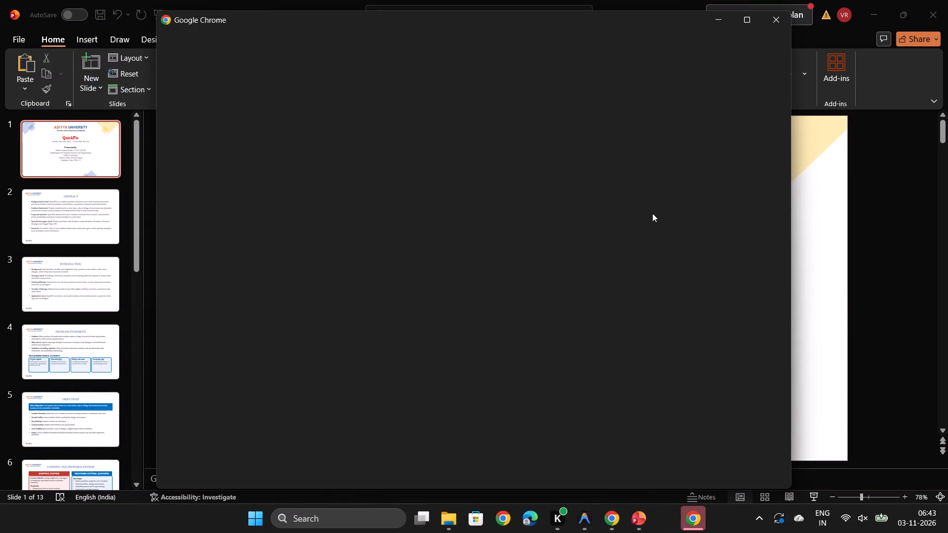
pyautogui.doubleClick(683, 518)
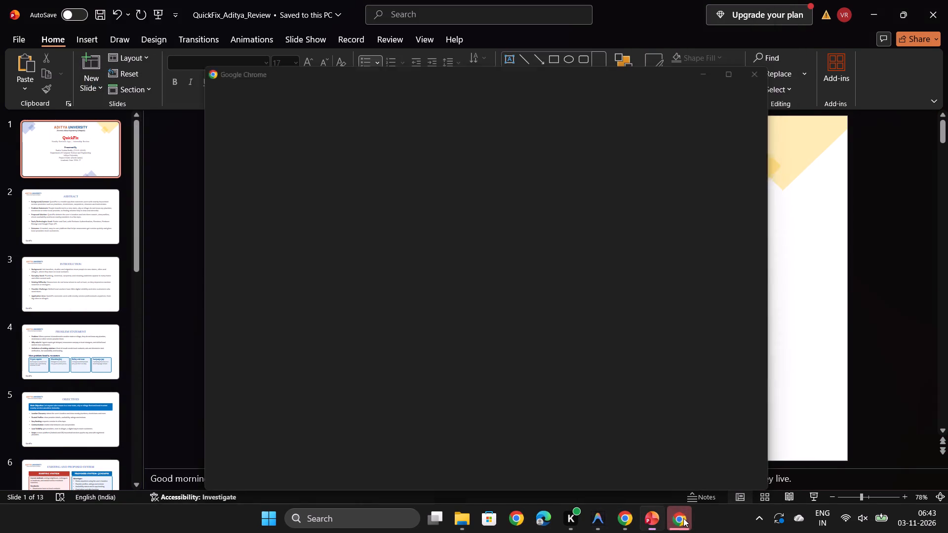
pyautogui.click(683, 518)
pyautogui.click(462, 517)
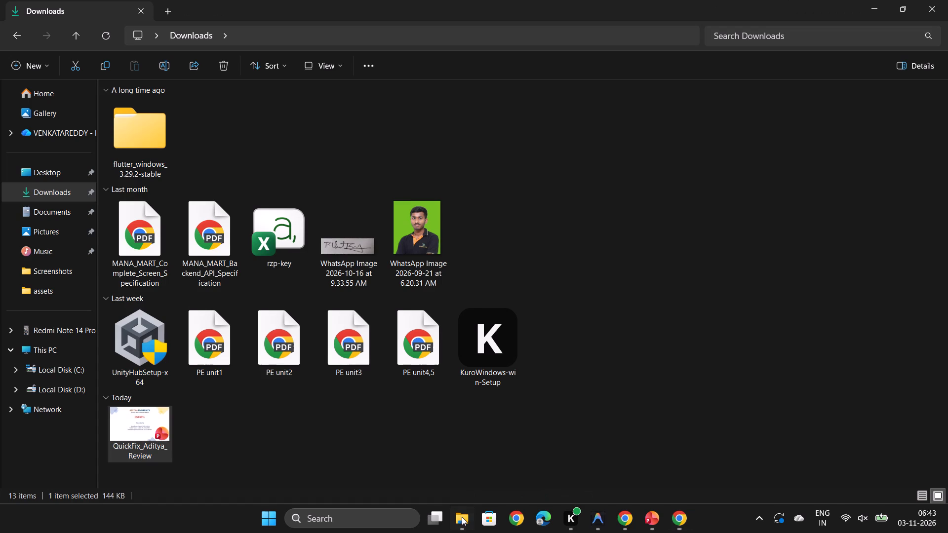
pyautogui.click(929, 9)
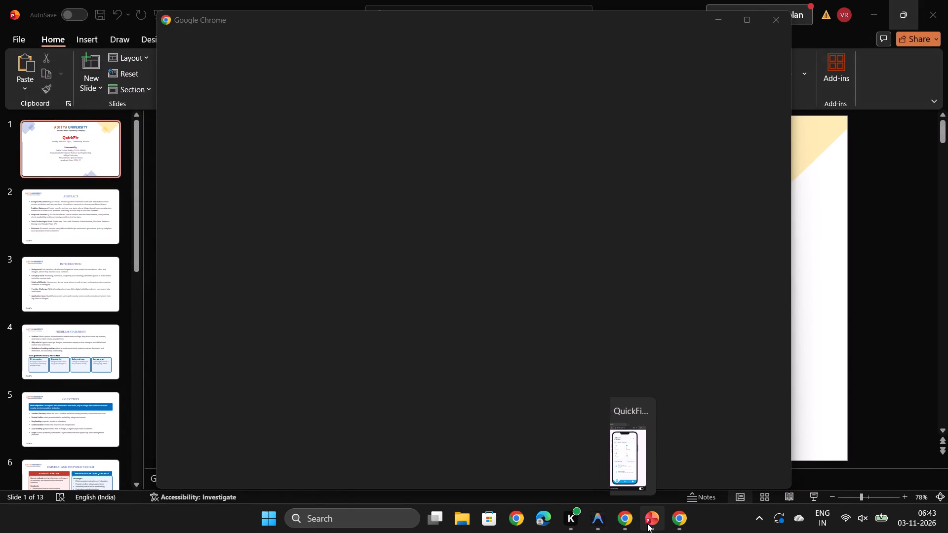
pyautogui.click(879, 346)
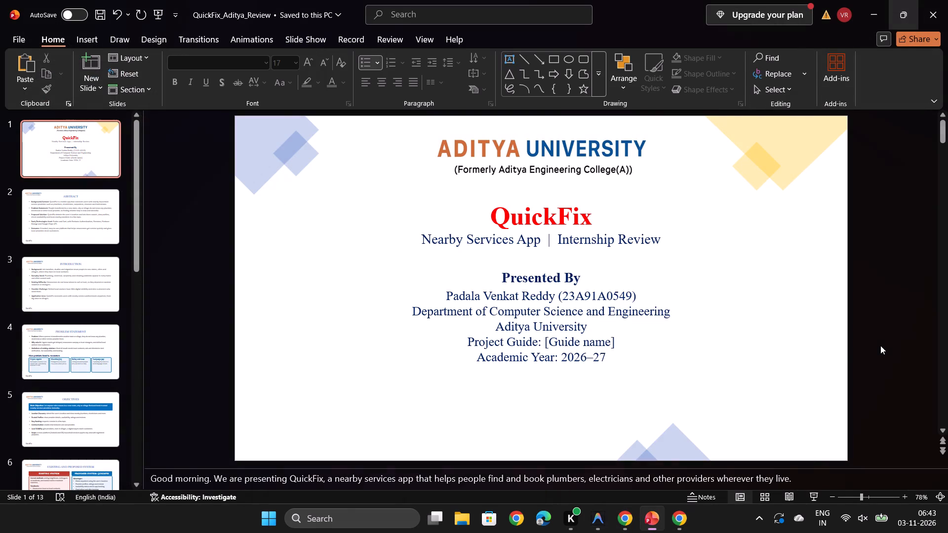
# On the Results and Discussion slide, nudge the provider dashboard capture slightly left, toward the Home capture.
pyautogui.scroll(4, 489, 309)
pyautogui.scroll(-8, 62, 390)
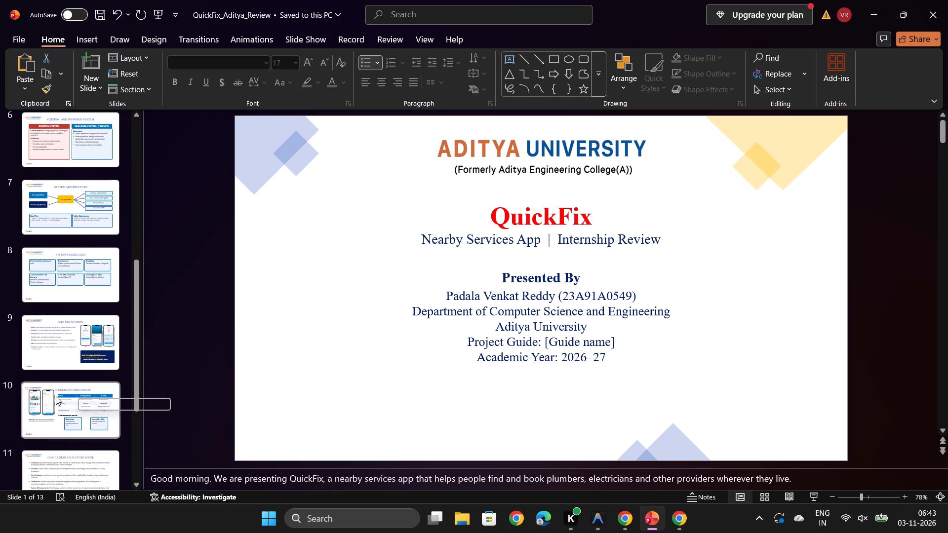
pyautogui.click(54, 400)
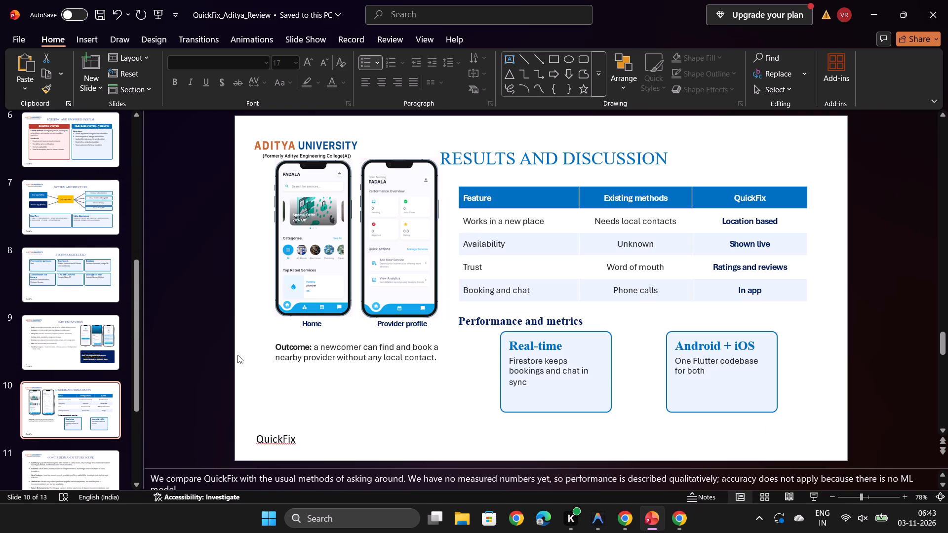
pyautogui.click(383, 270)
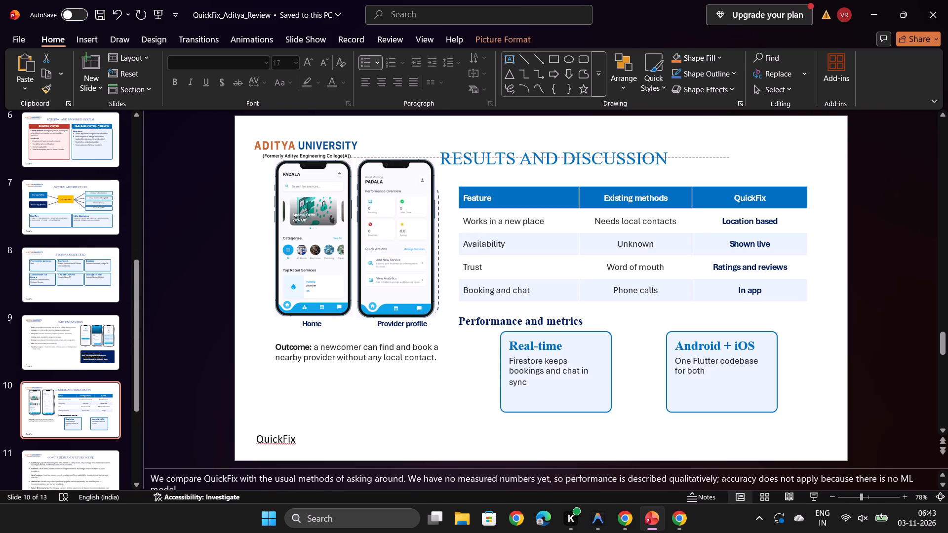